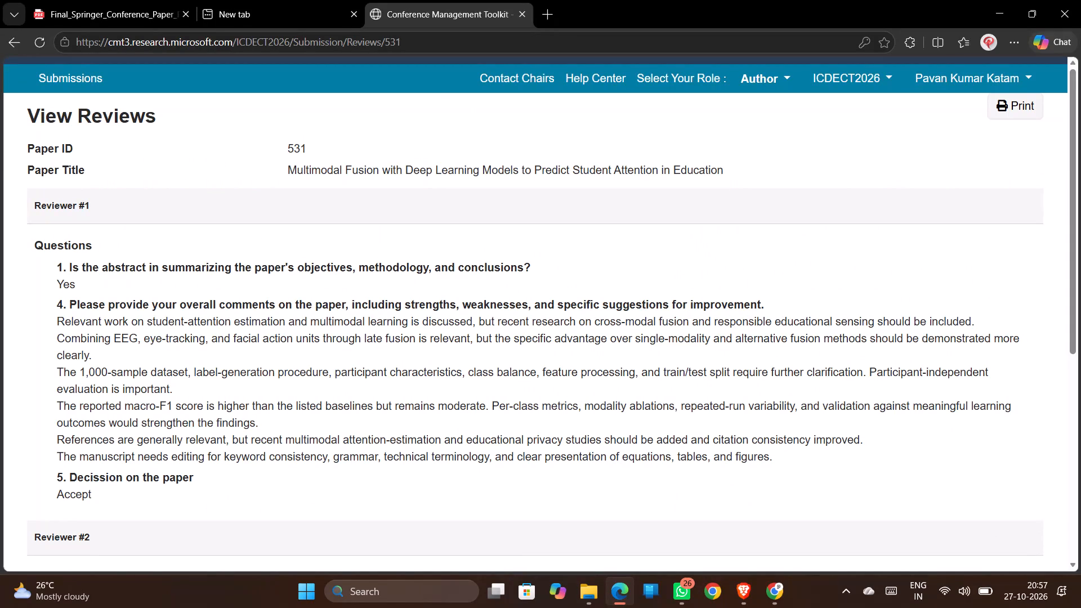
Look over Reviewer #2's comments and decision on paper 531 again.
scroll(445, 348, "down", 8)
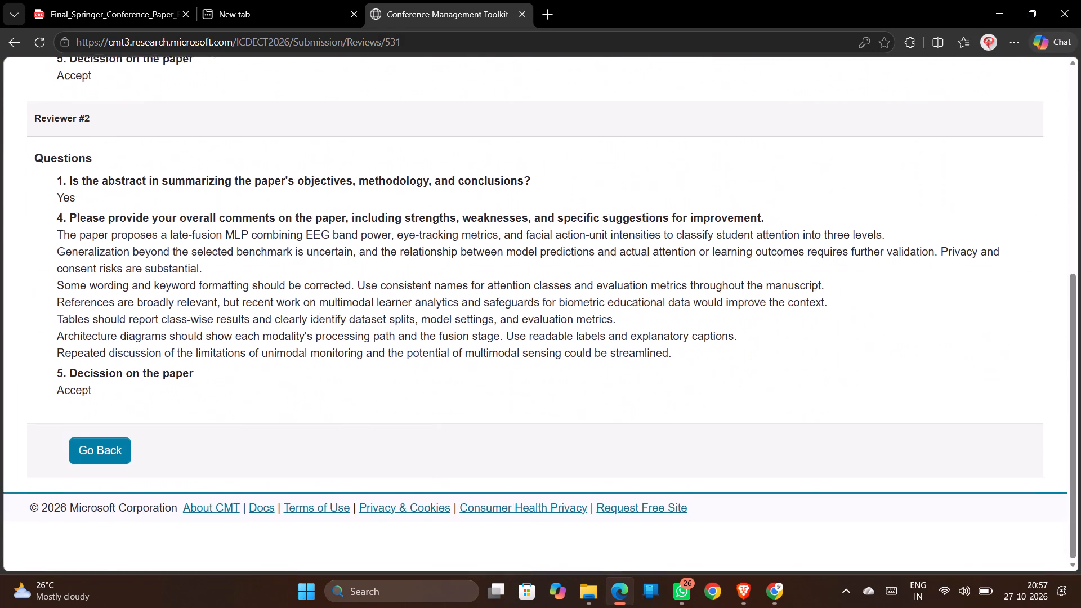
Leave the paper 531 reviews and switch to Google Chrome to view the Razorpay registration payment form.
scroll(445, 348, "up", 7)
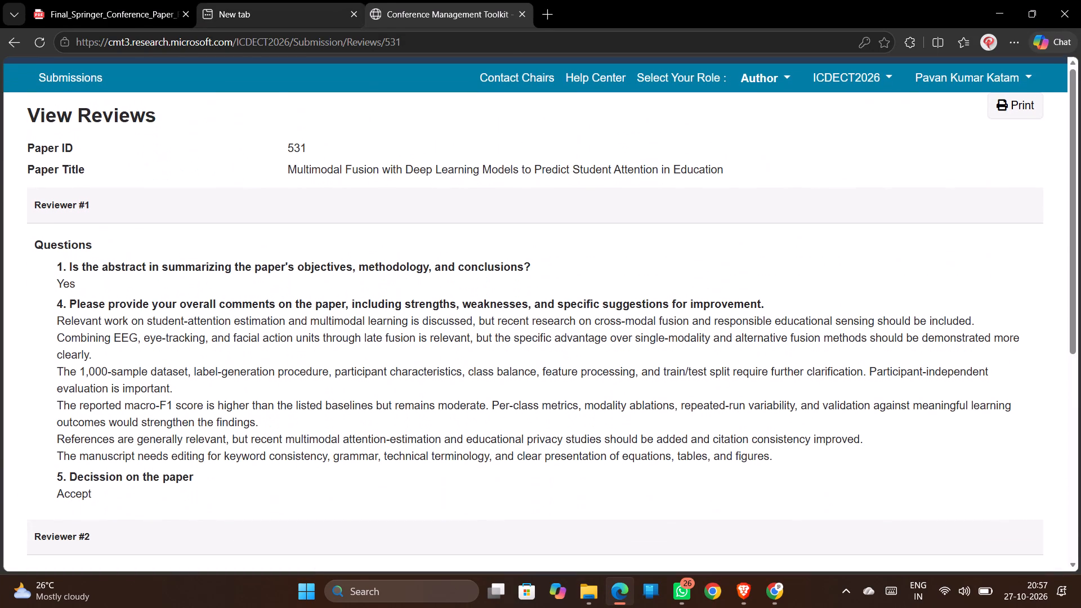
left_click(257, 0)
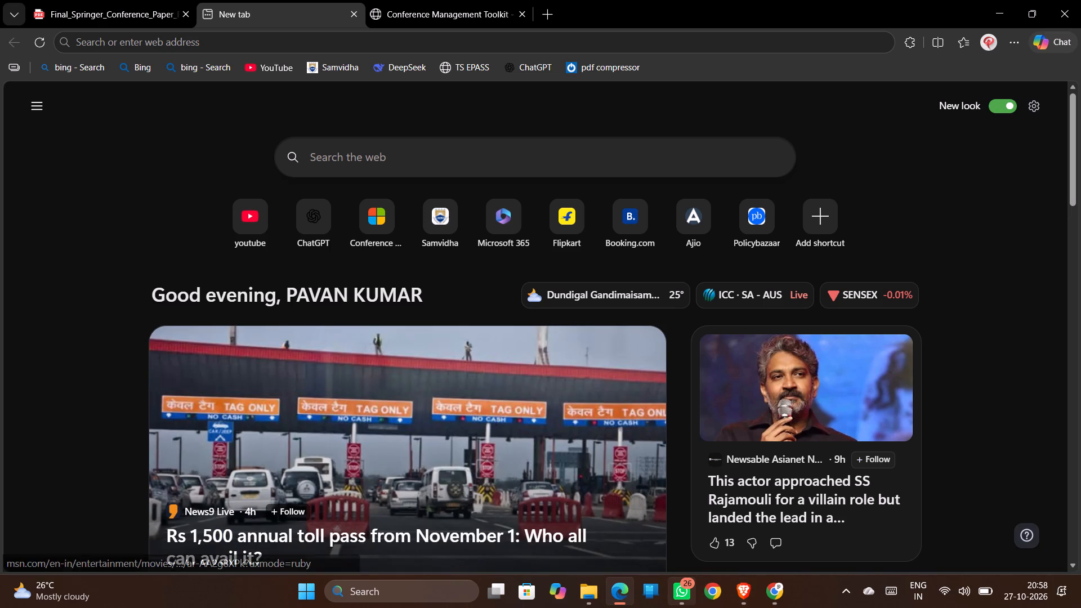
left_click(780, 592)
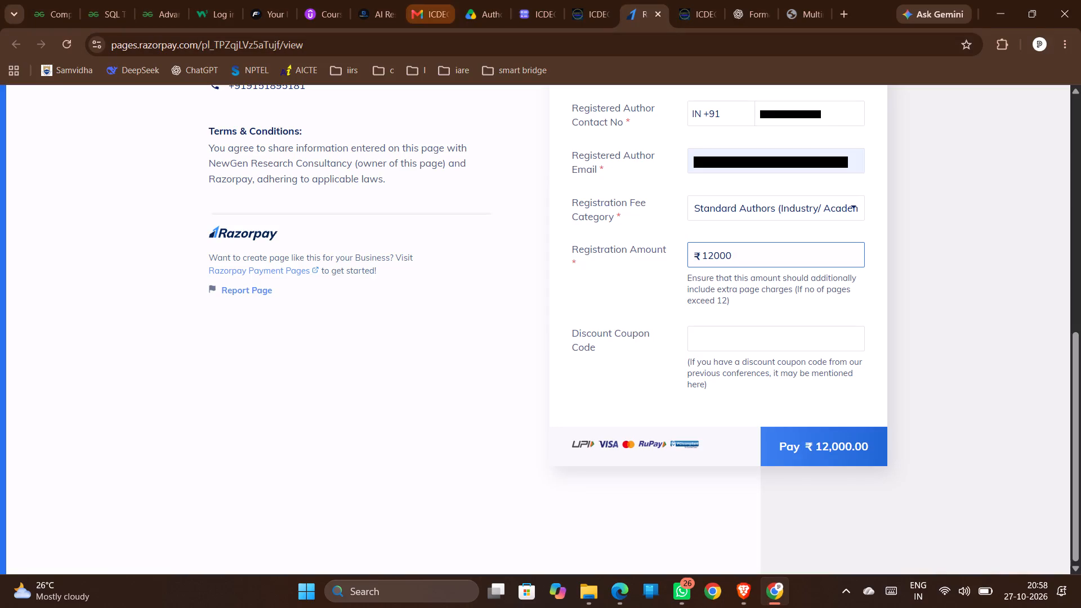
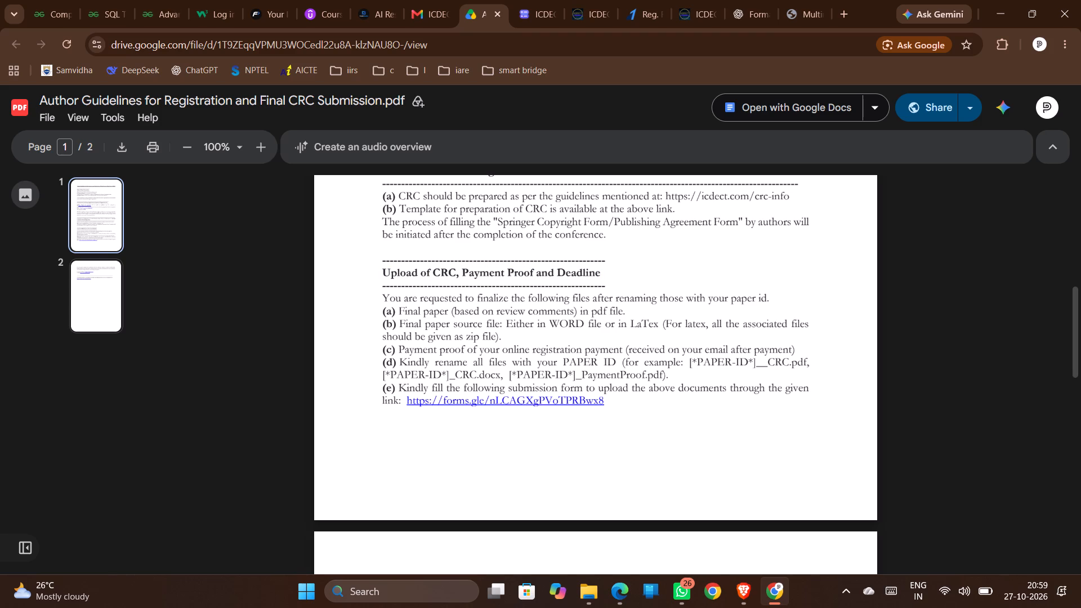
Read the author guidelines' section on uploading the CRC and payment proof, including the file requirements.
triple_click(449, 275)
triple_click(449, 301)
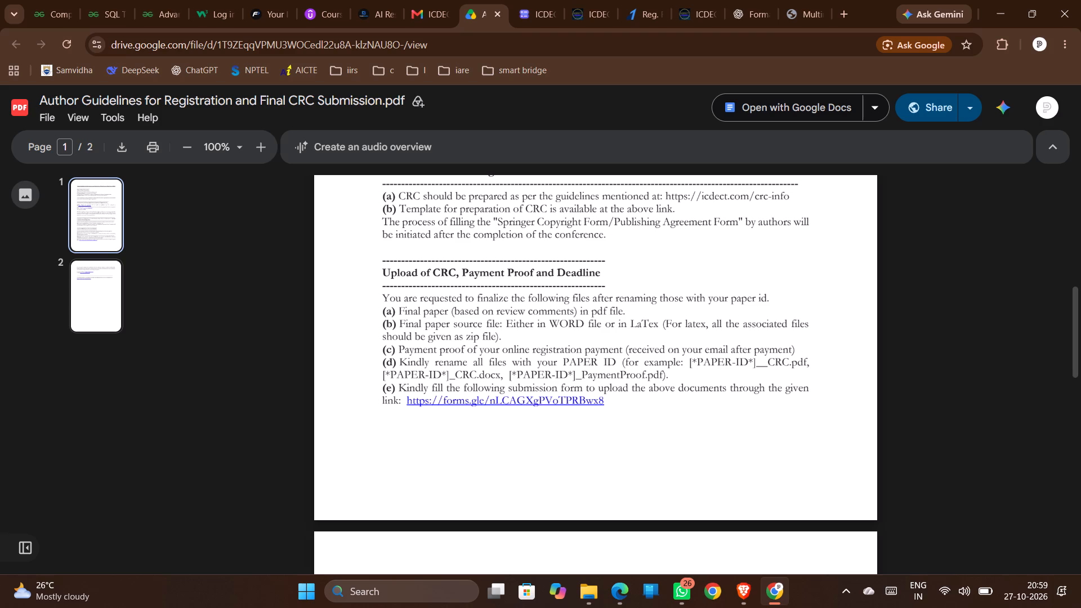
left_click(449, 301)
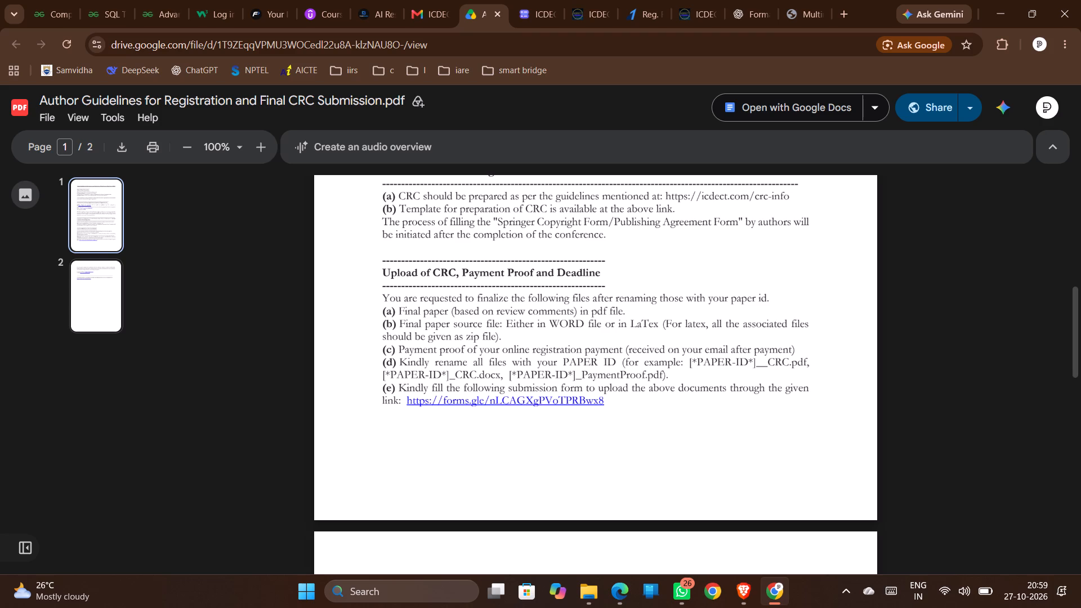
triple_click(444, 298)
double_click(451, 301)
left_click(501, 306)
Review the Razorpay registration form's author contact details, fee category, registration amount and discount coupon fields.
left_click(631, 0)
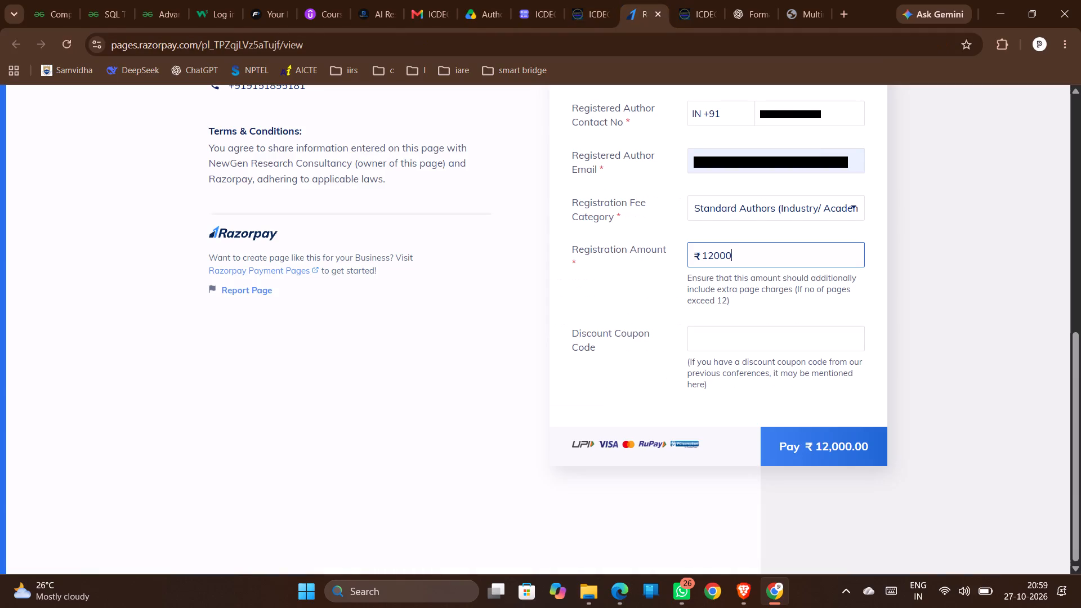
scroll(682, 308, "up", 1)
scroll(682, 308, "down", 3)
scroll(620, 270, "up", 2)
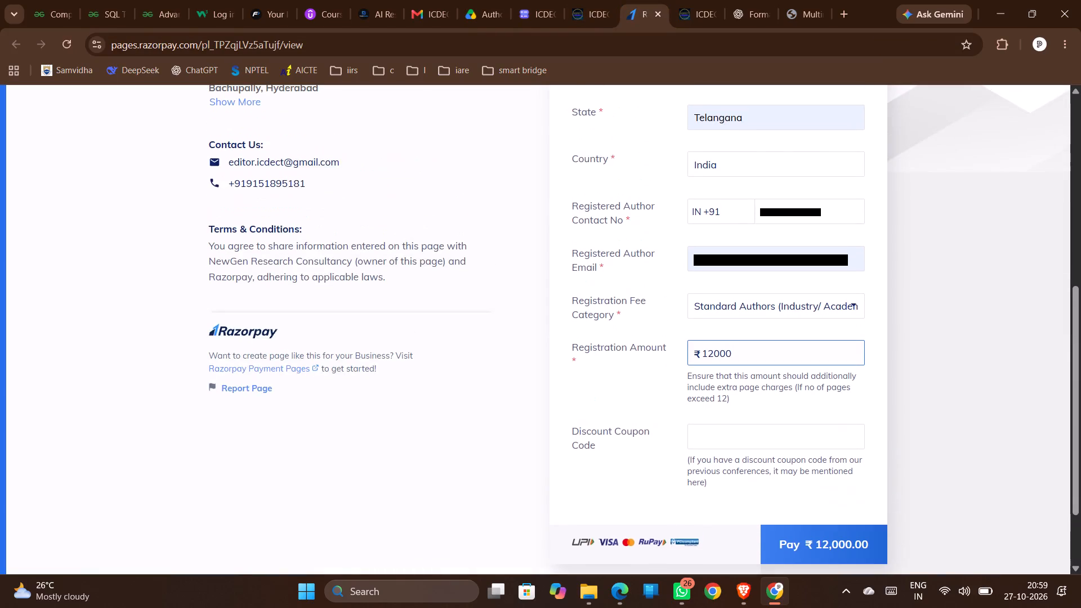
scroll(620, 270, "down", 2)
triple_click(621, 248)
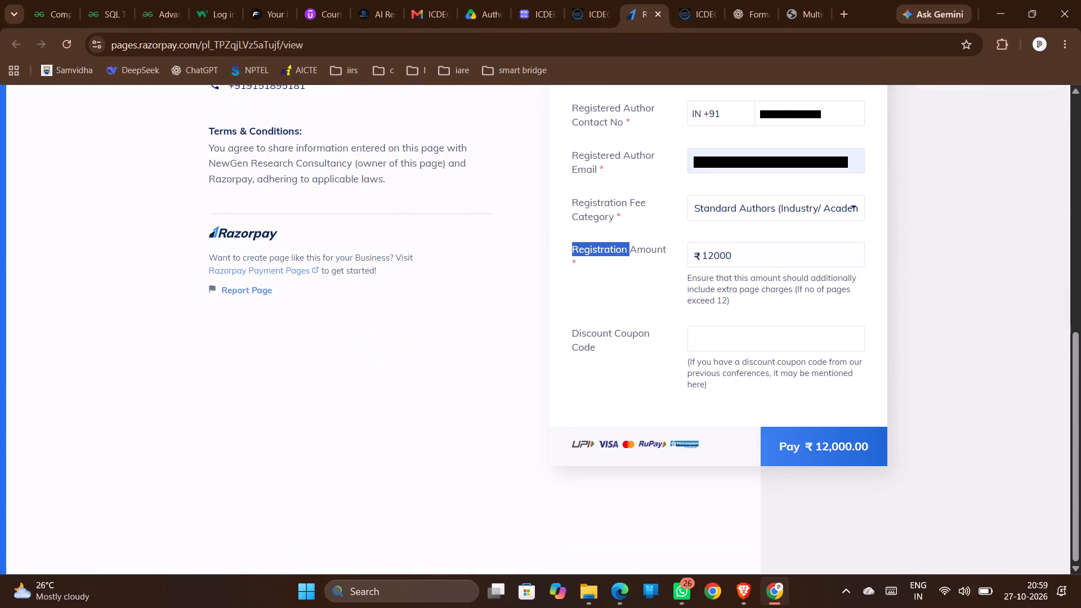
left_click(611, 314)
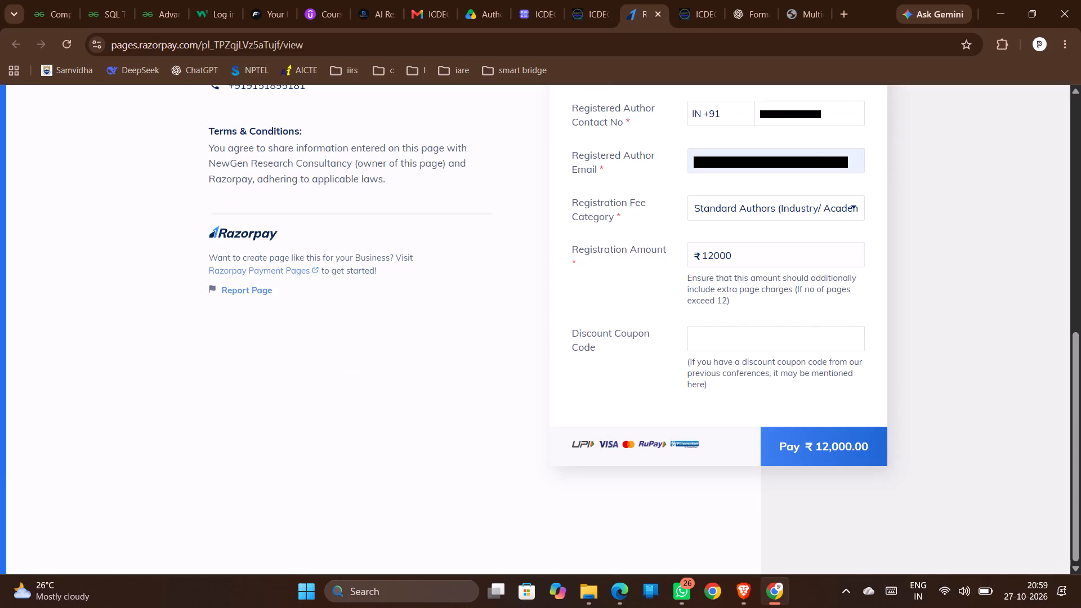
double_click(594, 334)
left_click(538, 319)
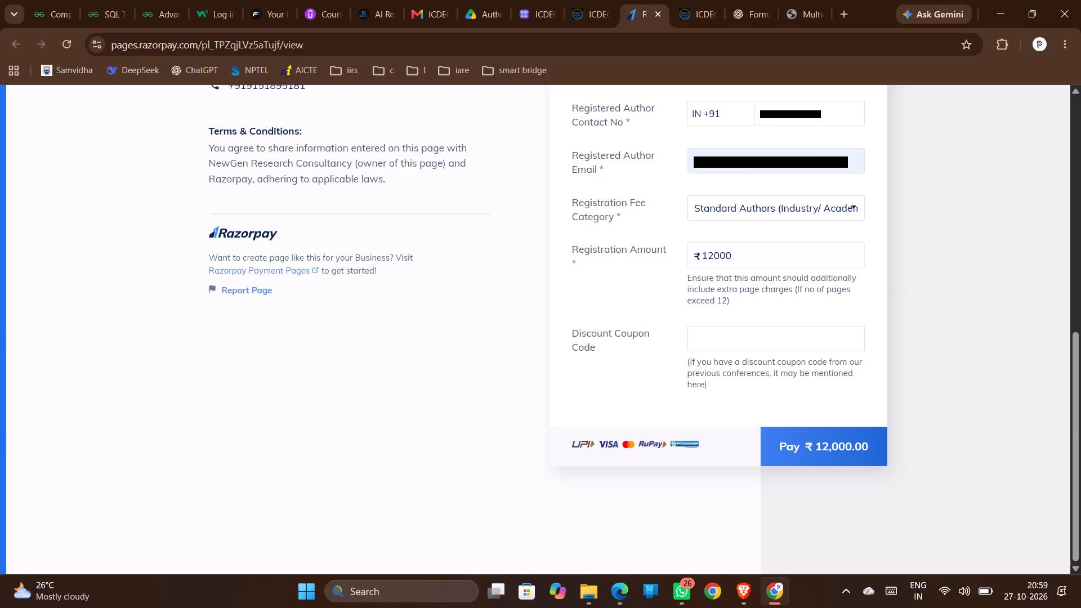
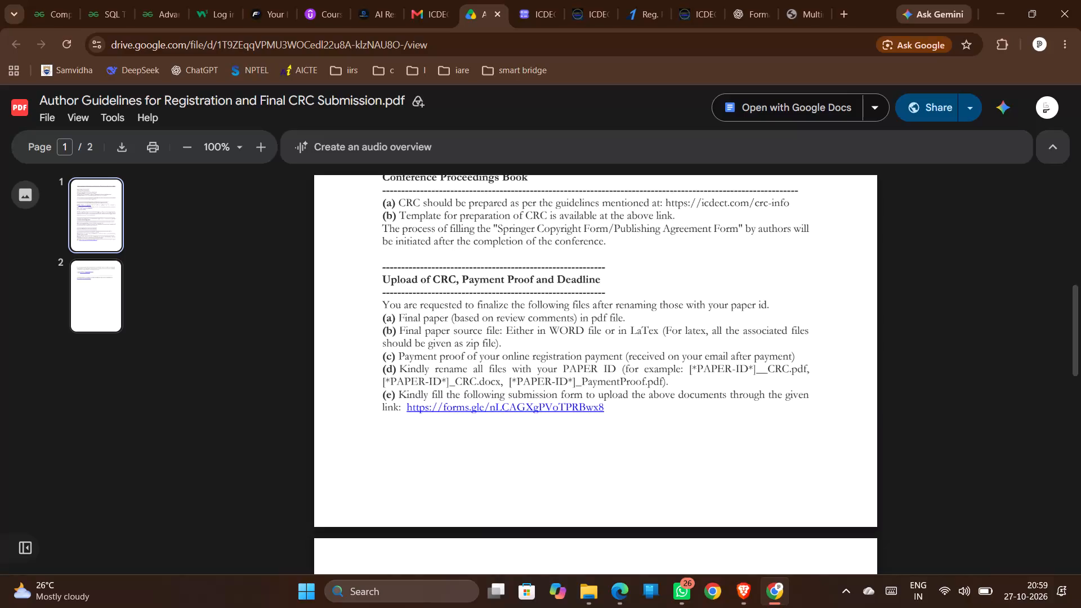
Read the author guidelines' items on the final paper PDF and the Word or LaTeX source file.
triple_click(441, 279)
triple_click(494, 299)
double_click(553, 306)
double_click(553, 306)
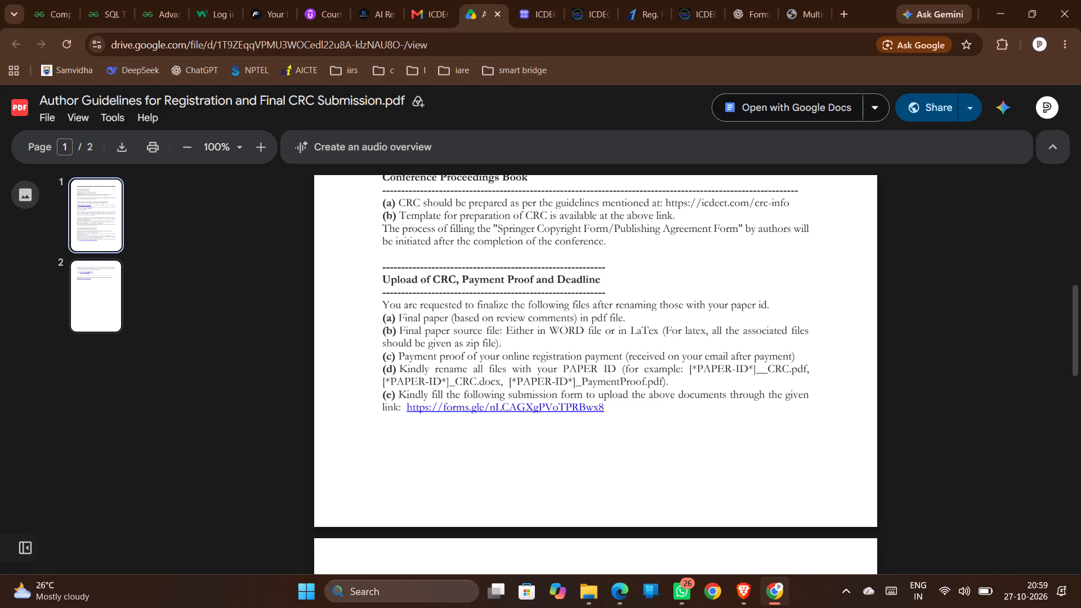
triple_click(566, 332)
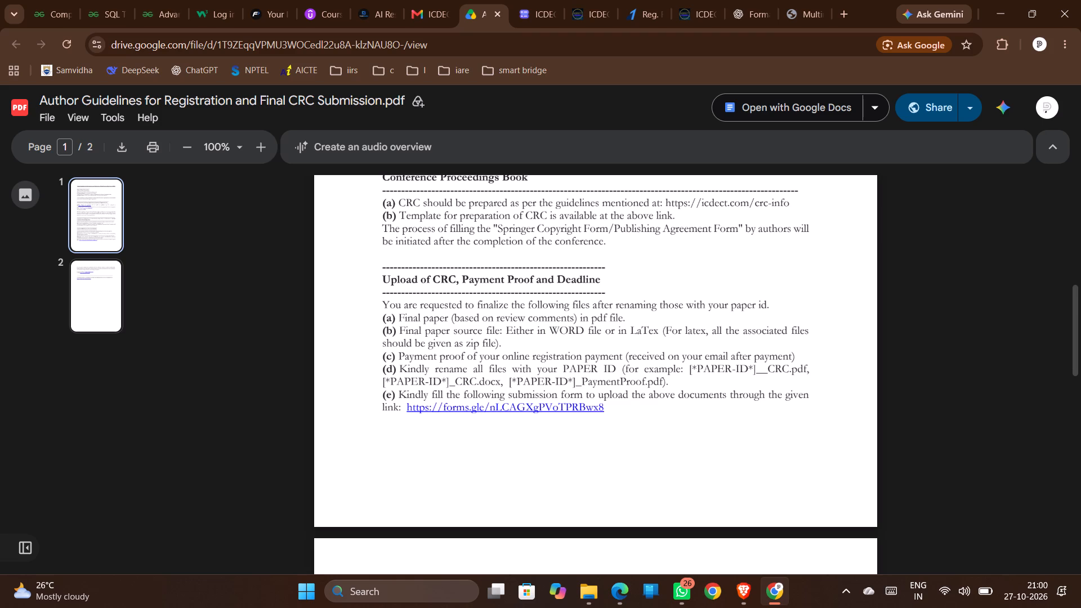
double_click(565, 330)
left_click(536, 330)
double_click(506, 329)
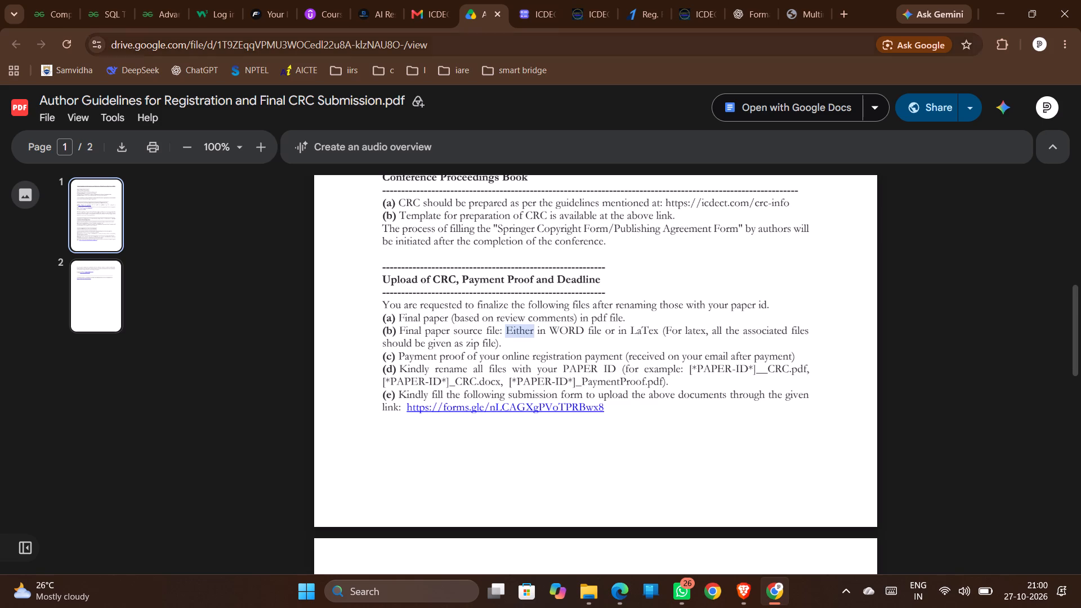
Open the Razorpay checkout for the ₹12,000 registration fee and refresh the UPI QR code.
left_click(636, 1)
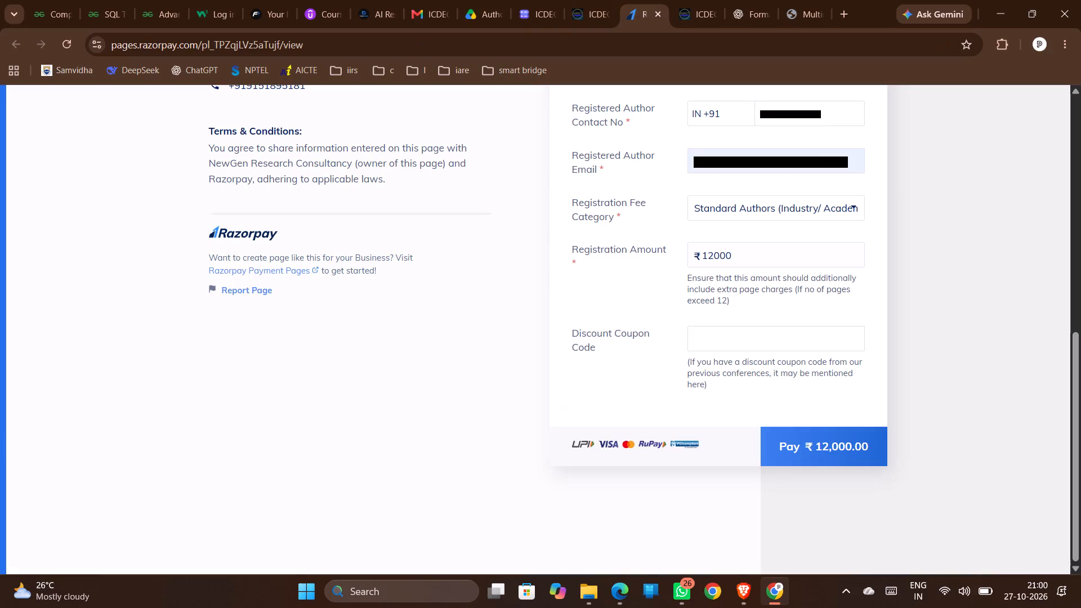
left_click(826, 444)
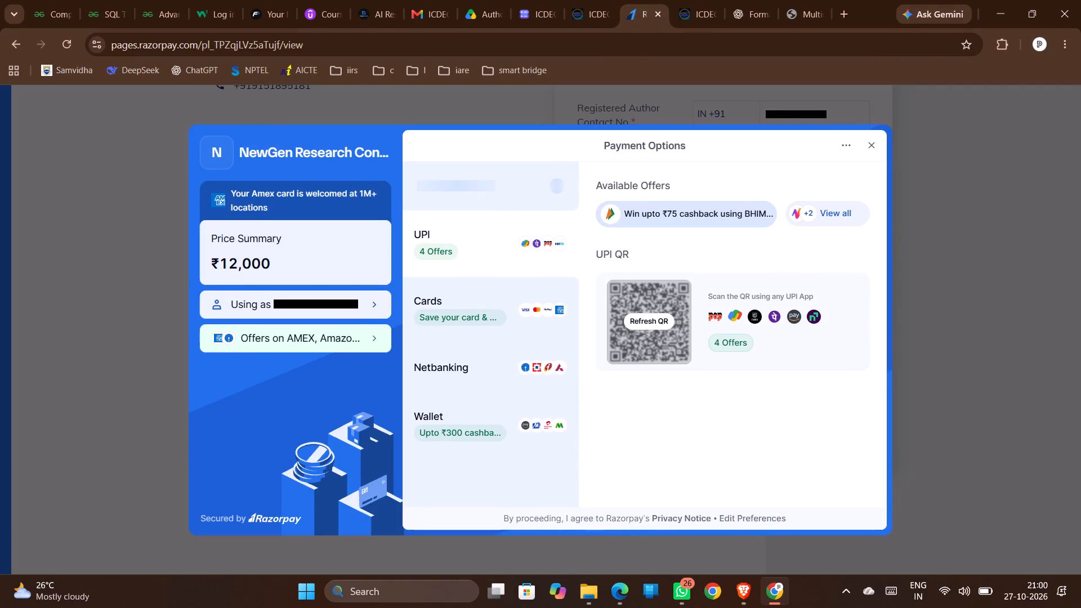
left_click(641, 320)
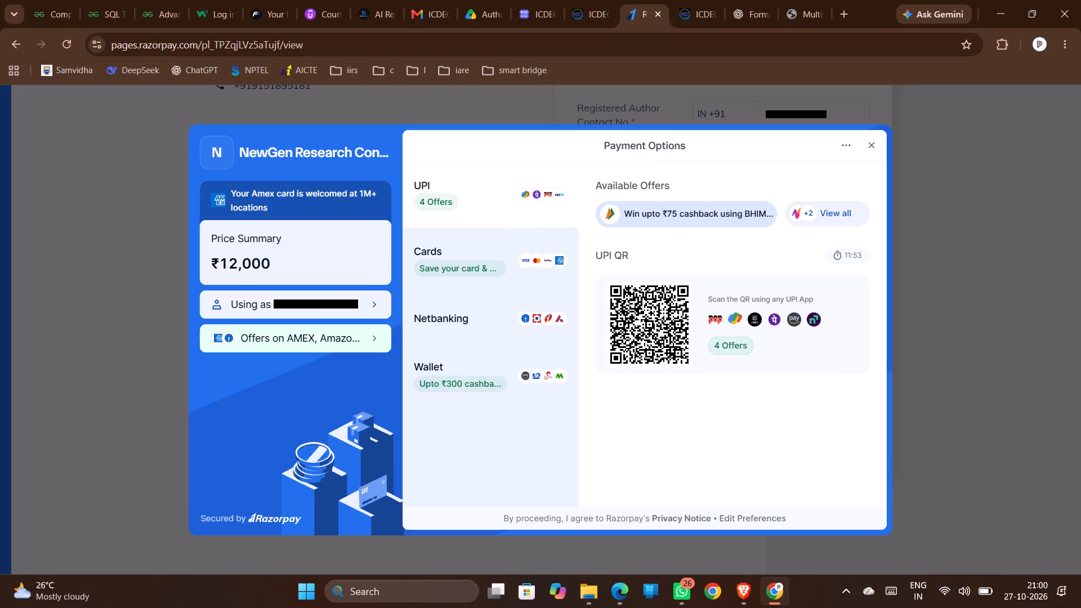
scroll(444, 454, "down", 1)
scroll(642, 440, "down", 1)
scroll(676, 403, "down", 1)
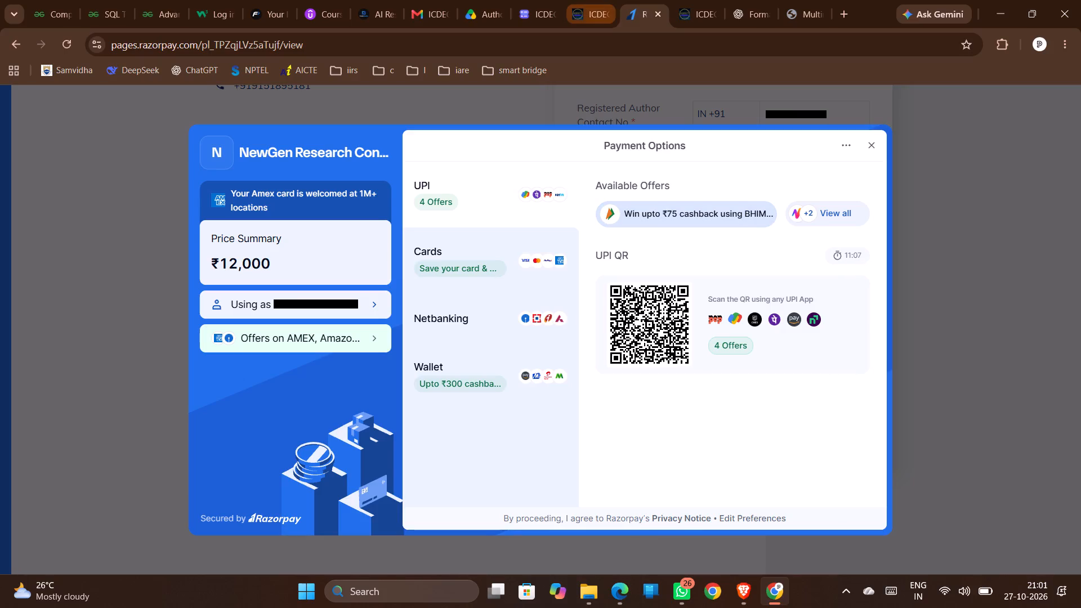
Reread the author guidelines' items on the registration payment proof and on renaming files with the paper ID.
left_click(468, 4)
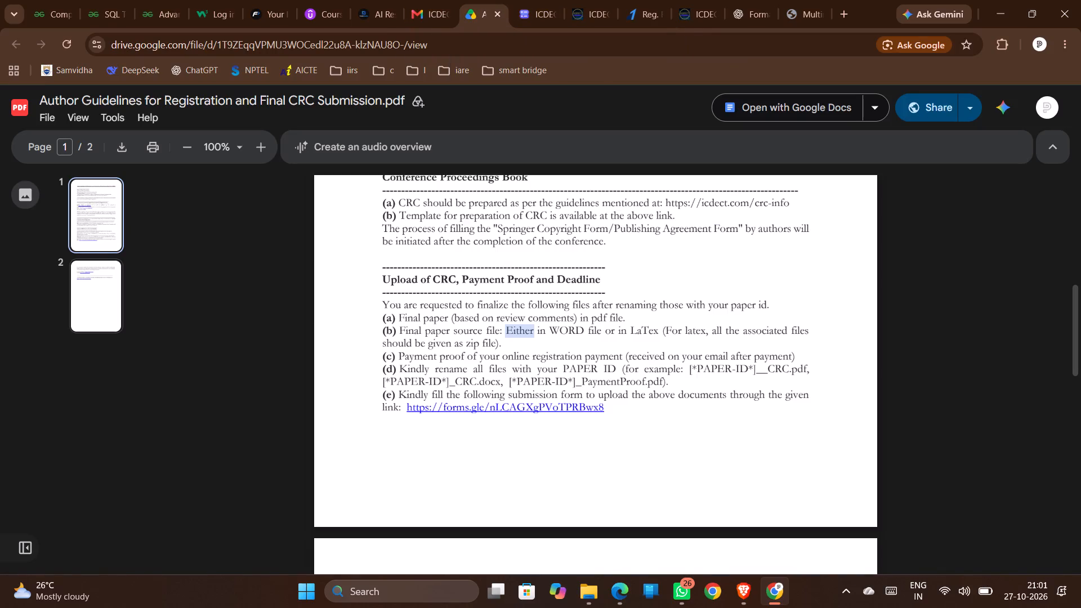
left_click(535, 347)
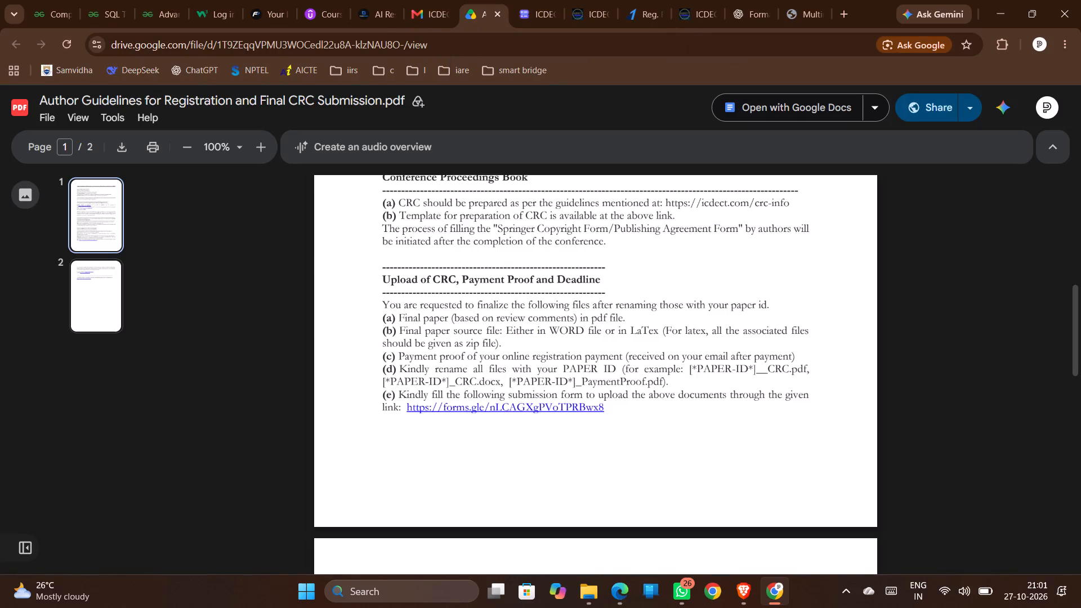
left_click(424, 356)
left_click_drag(424, 356, 529, 360)
left_click(529, 360)
left_click_drag(414, 356, 560, 380)
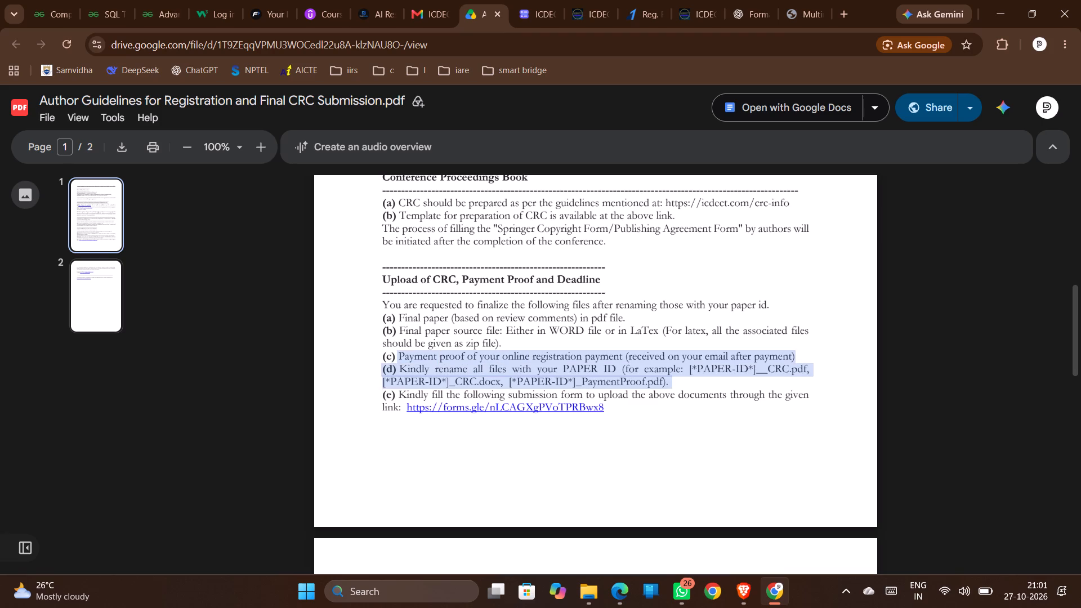
left_click(560, 380)
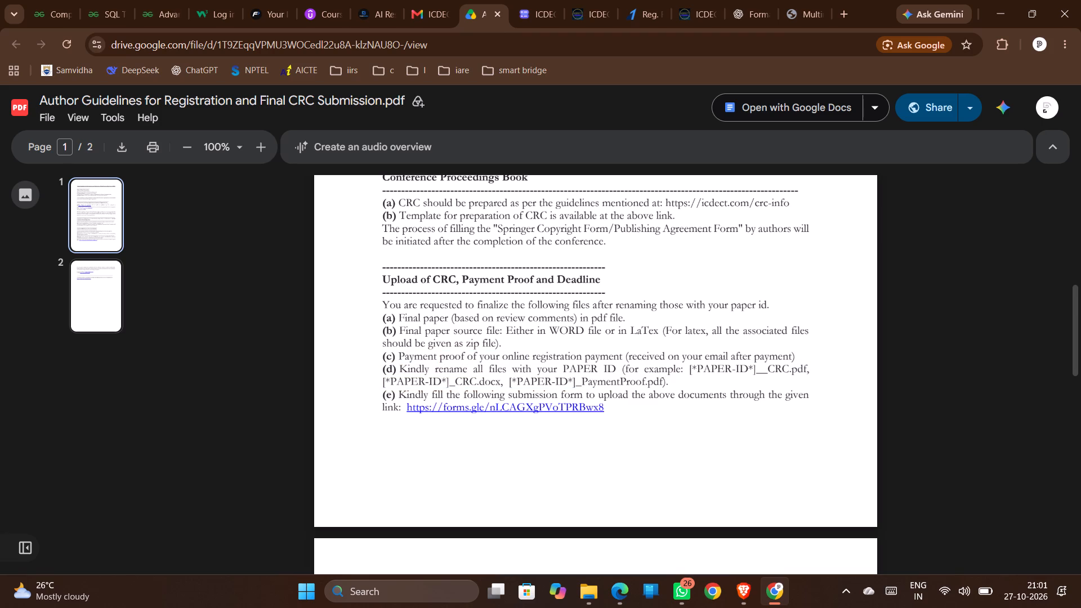
left_click_drag(401, 355, 677, 382)
left_click(677, 382)
Review the guidelines' camera-ready copy preparation section and the second page's query contacts and editorial comments link.
scroll(542, 306, "up", 1)
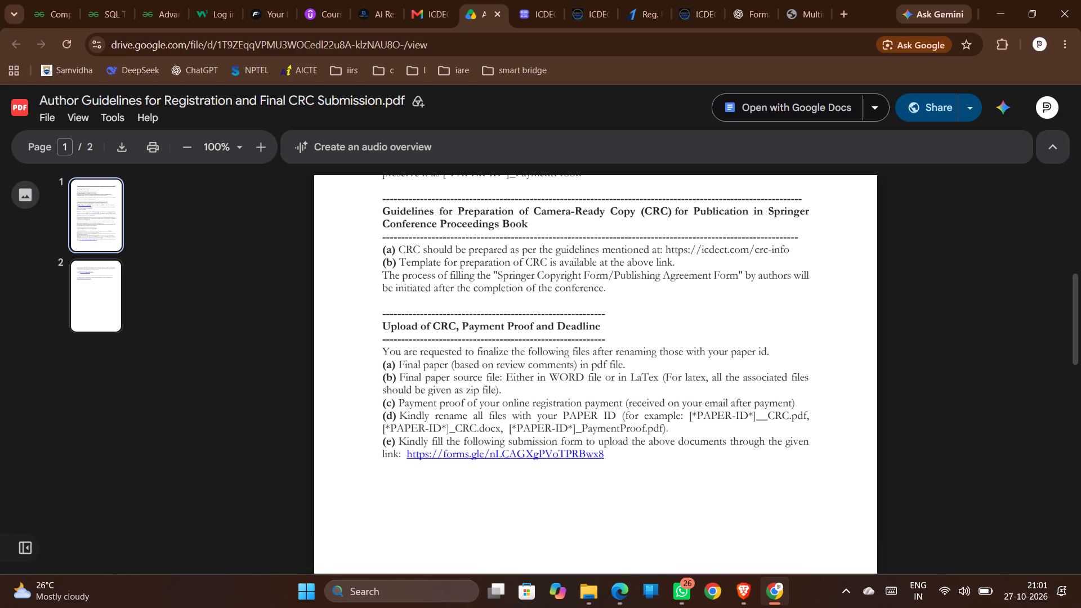
scroll(556, 262, "down", 1)
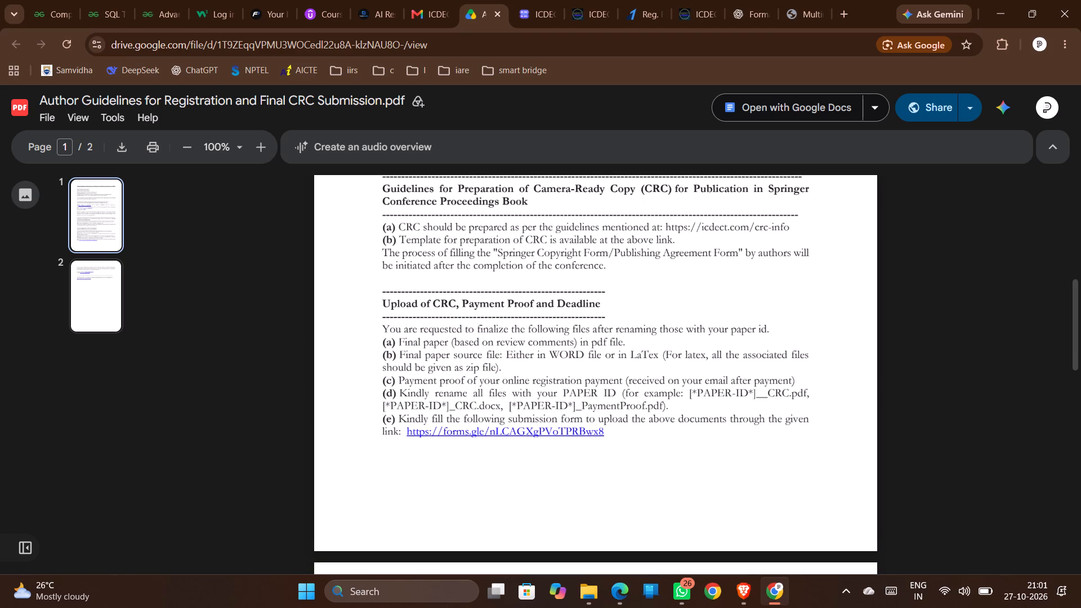
scroll(724, 216, "up", 1)
scroll(438, 244, "down", 2)
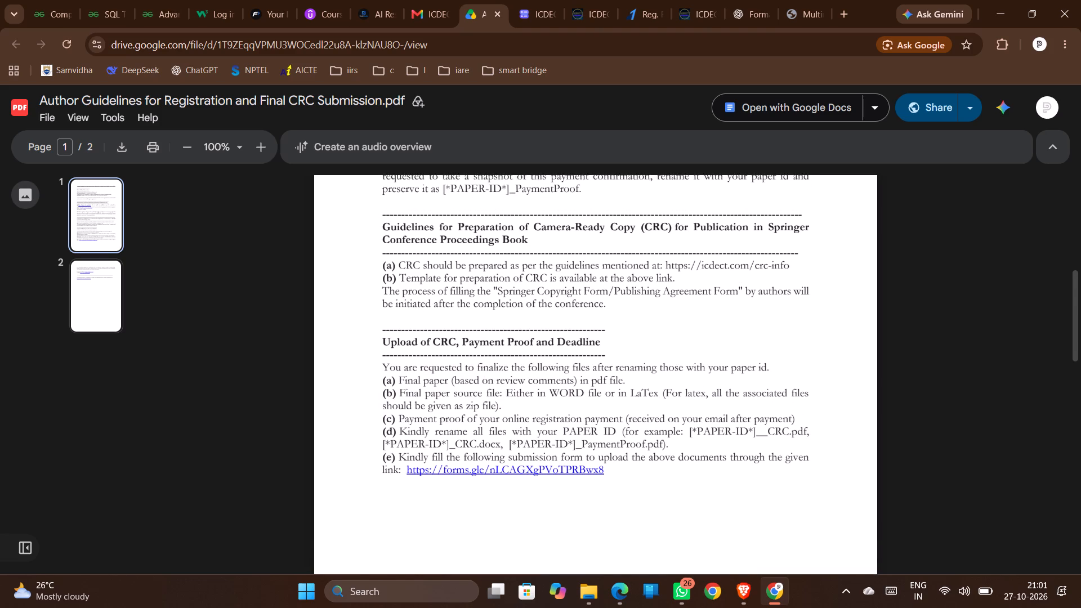
scroll(438, 244, "down", 5)
scroll(438, 244, "up", 3)
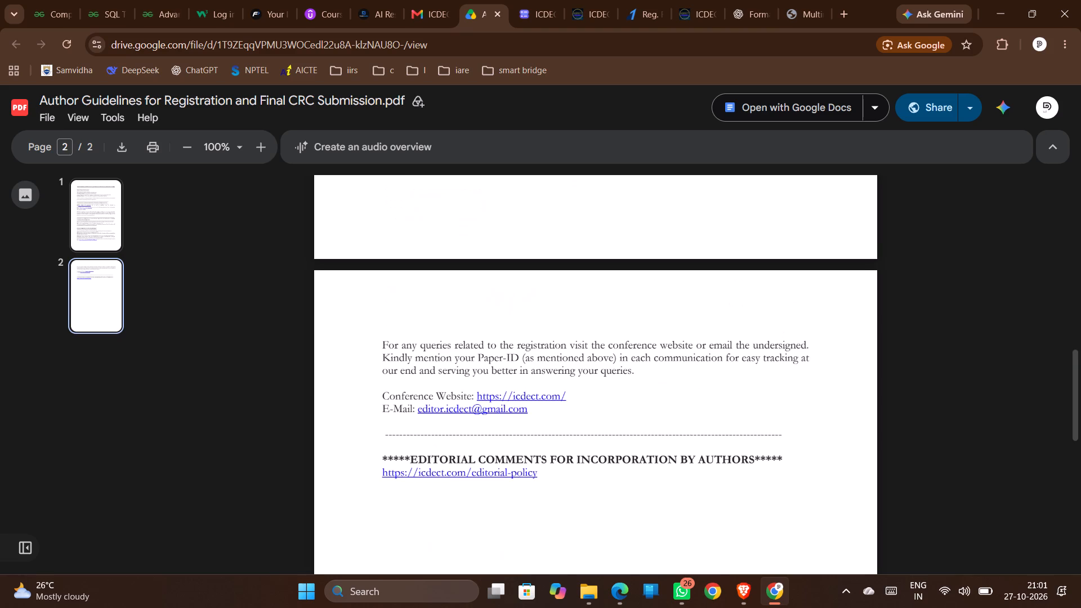
scroll(438, 244, "up", 2)
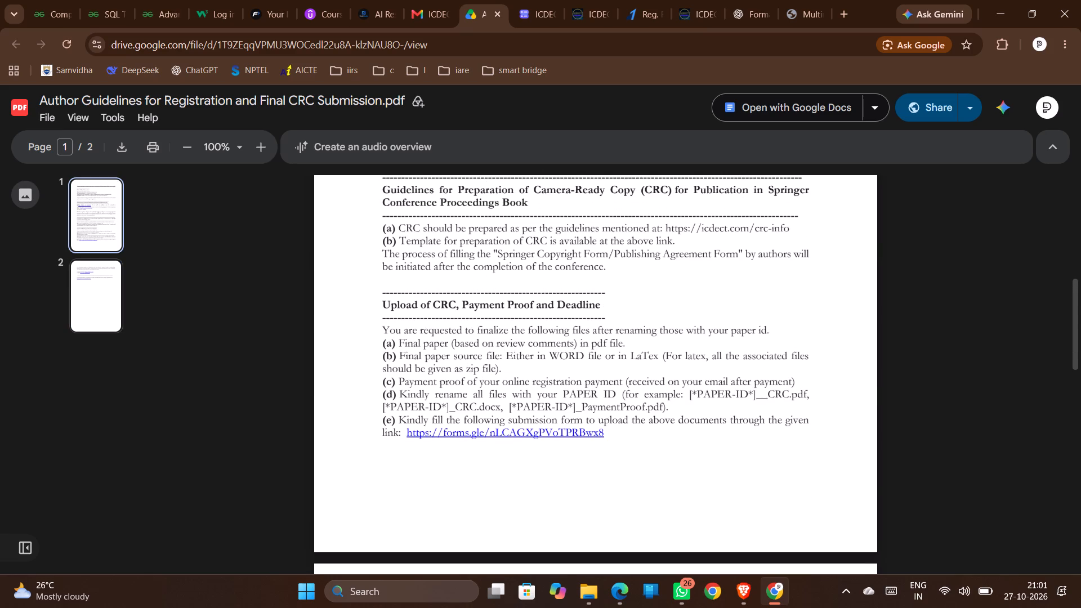
left_click_drag(400, 227, 606, 275)
left_click(606, 275)
Return to the Razorpay checkout and check the offers for the UPI QR payment.
left_click(643, 2)
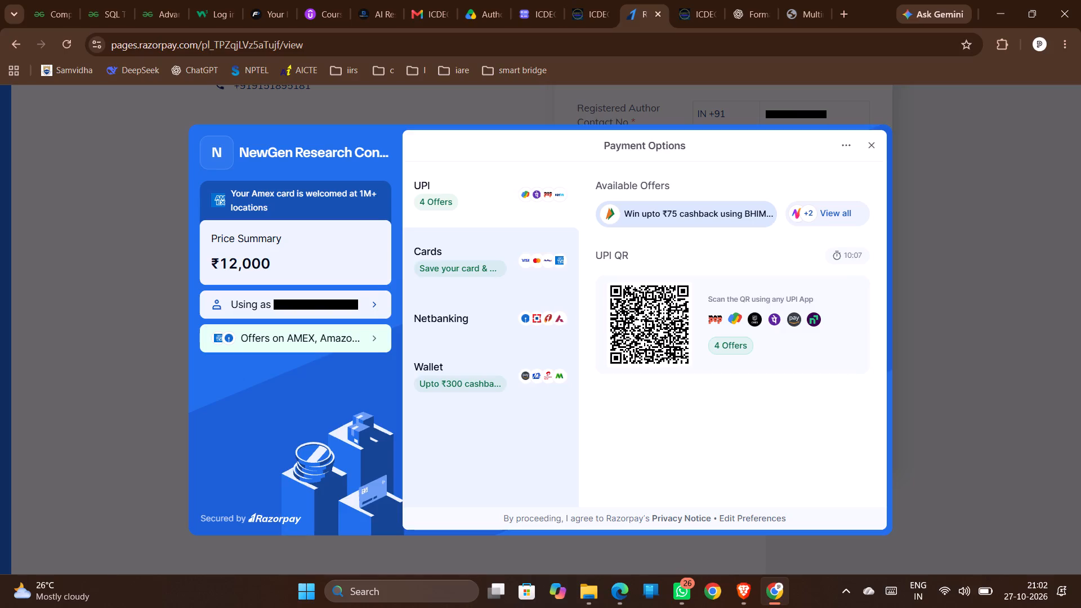
left_click(739, 342)
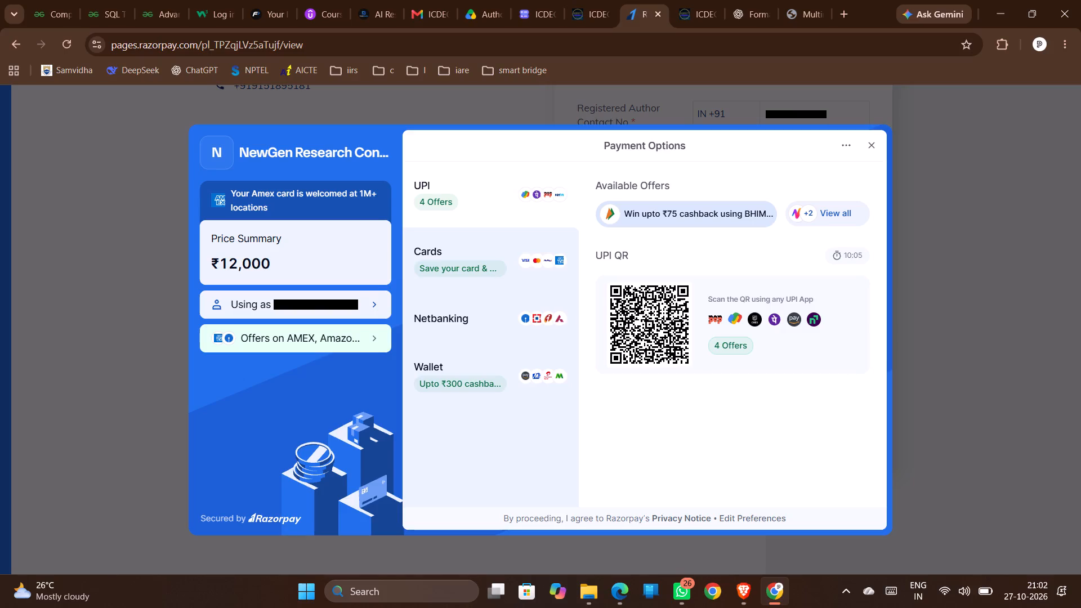
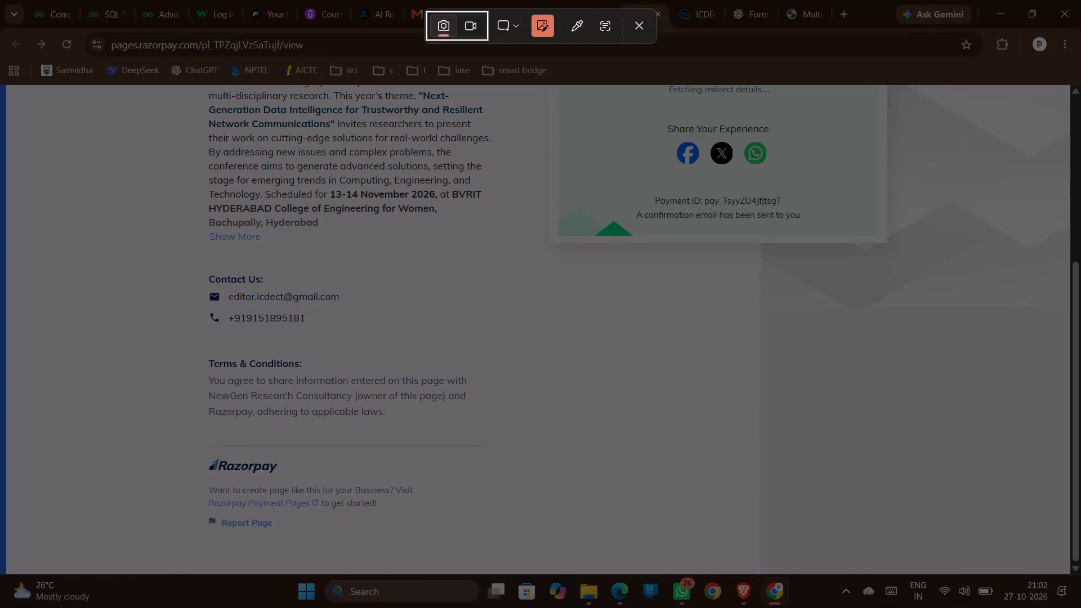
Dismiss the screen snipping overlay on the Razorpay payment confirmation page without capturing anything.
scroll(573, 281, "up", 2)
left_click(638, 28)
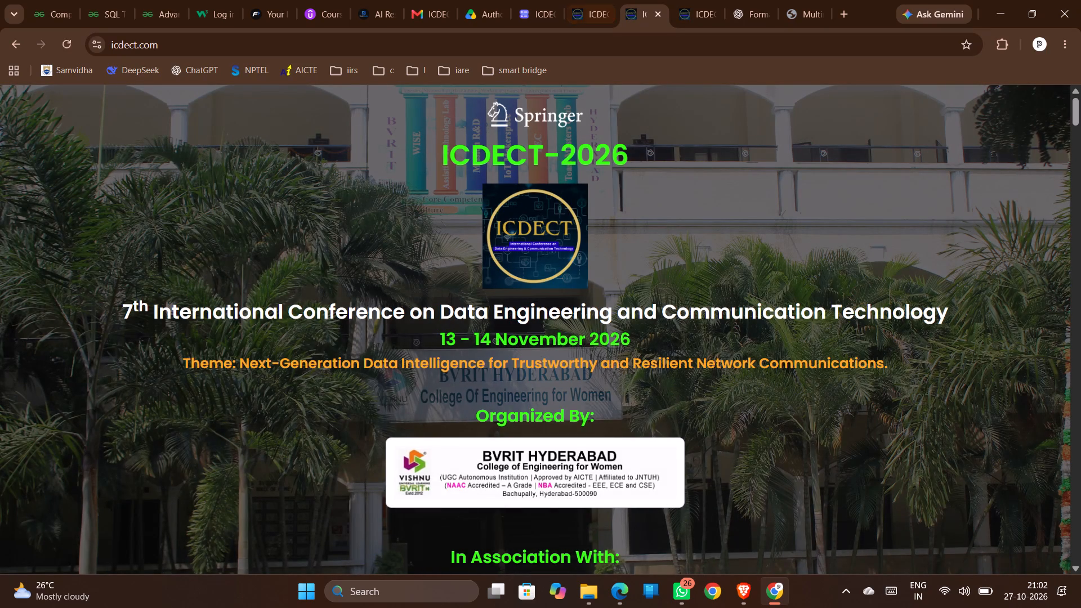
Look through the ICDECT-2026 home page, including the hybrid conference mode, Hyderabad venue and conference focus areas sections.
scroll(546, 229, "down", 7)
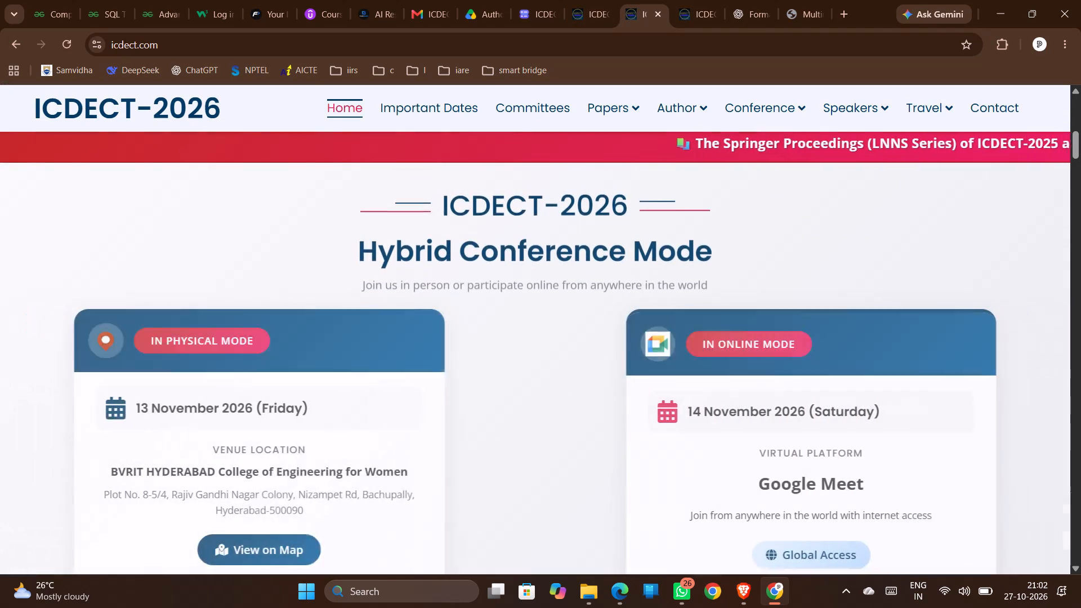
scroll(546, 229, "down", 4)
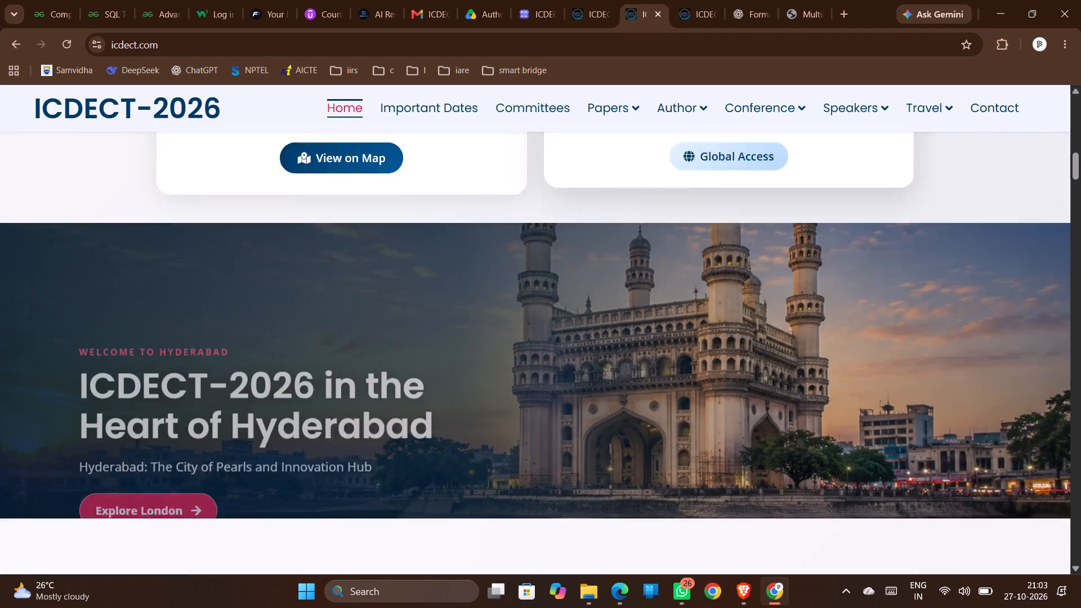
scroll(546, 229, "down", 8)
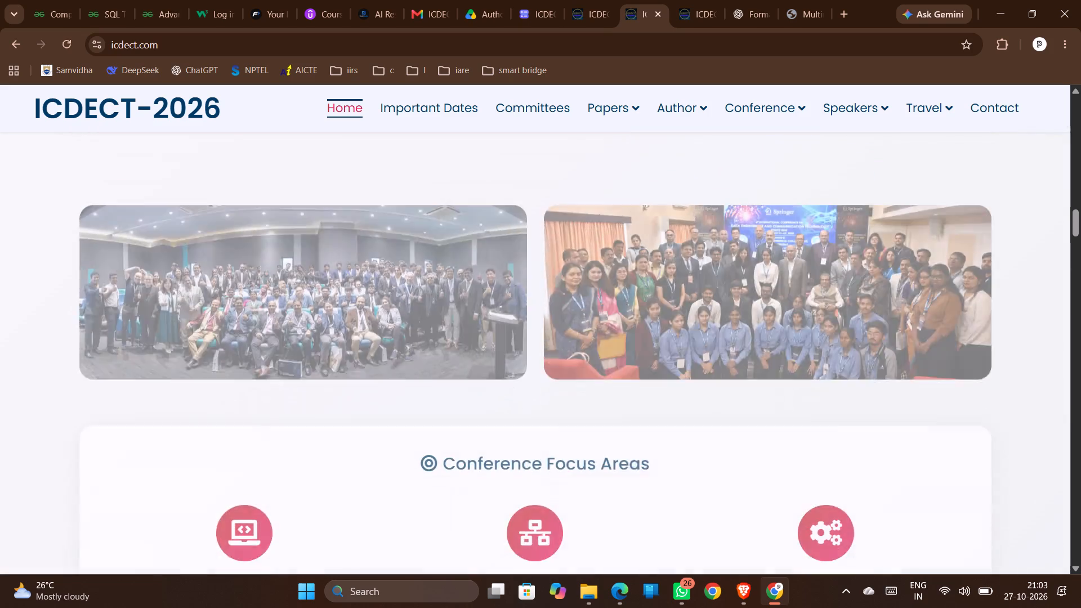
scroll(546, 229, "down", 6)
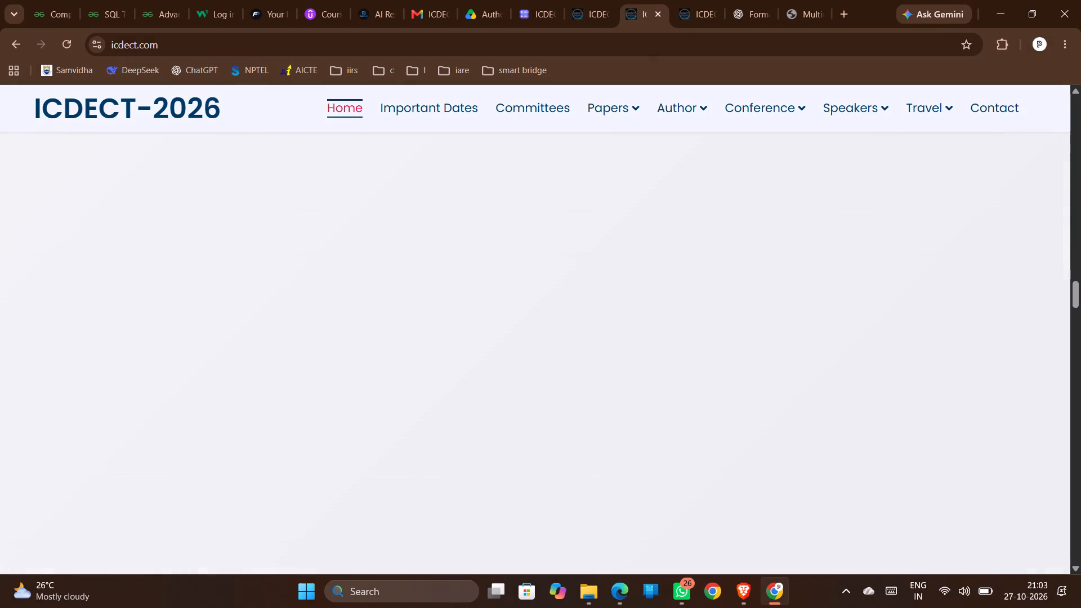
scroll(546, 229, "down", 1)
scroll(546, 229, "up", 20)
scroll(546, 229, "up", 2)
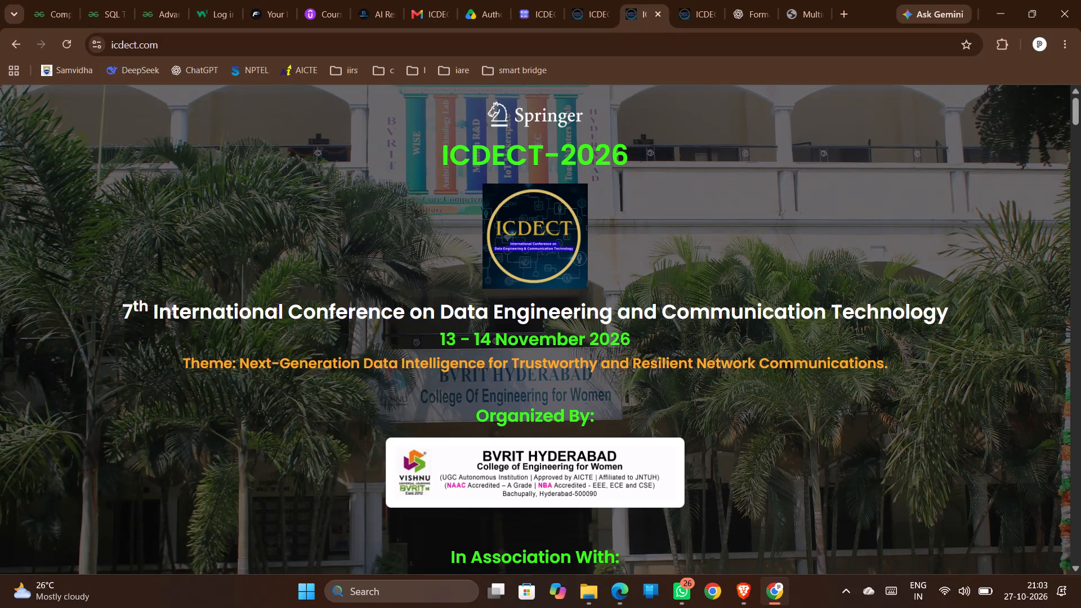
Return to the Author Guidelines for Registration and Final CRC Submission PDF.
left_click(472, 0)
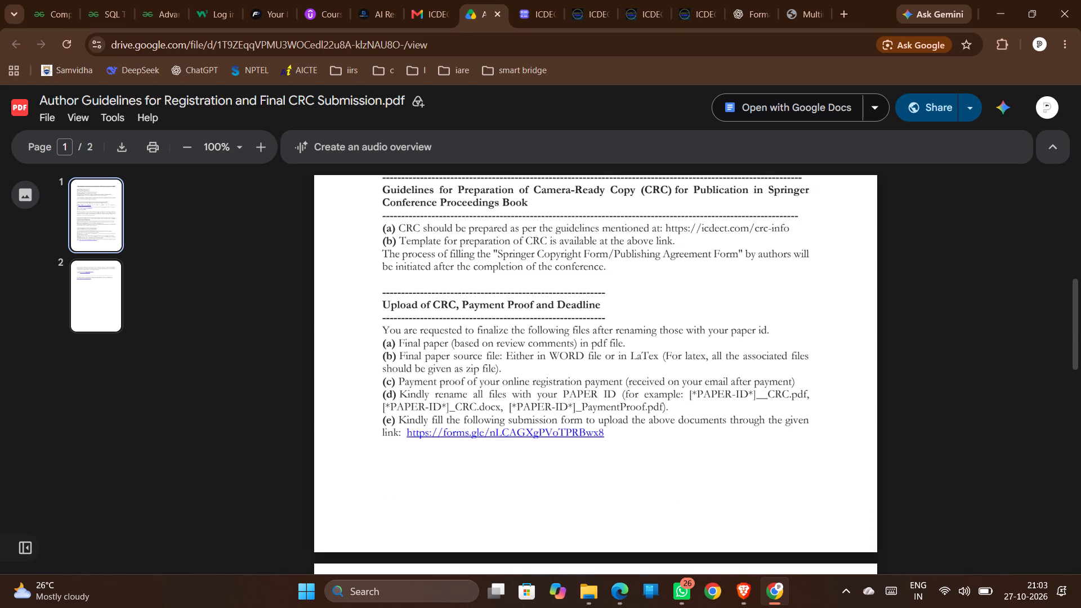
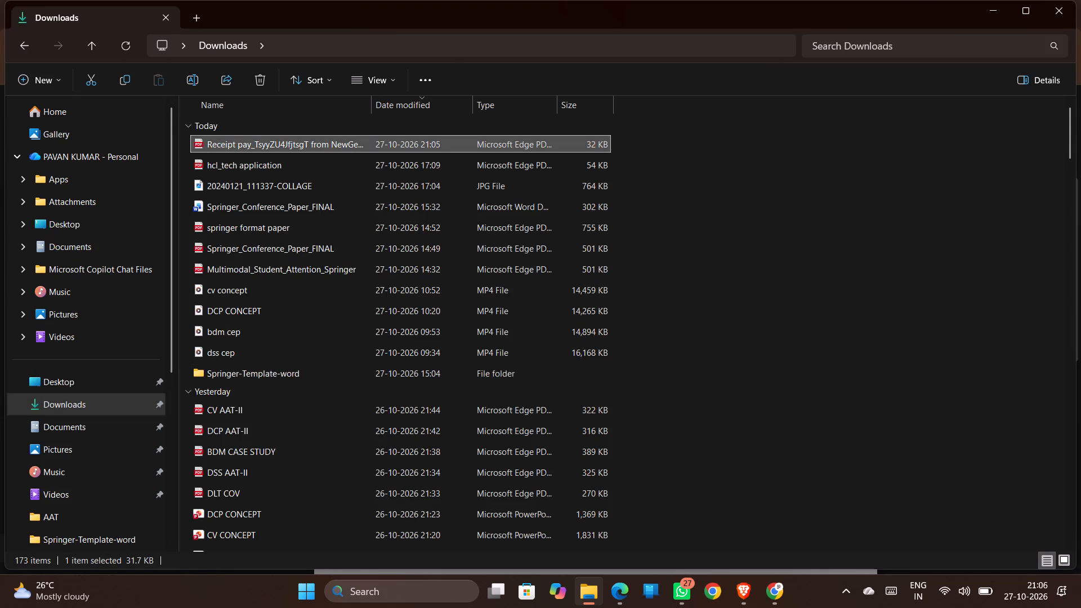
Rename the downloaded payment receipt PDF in the Downloads folder as 531_PaymentProof.
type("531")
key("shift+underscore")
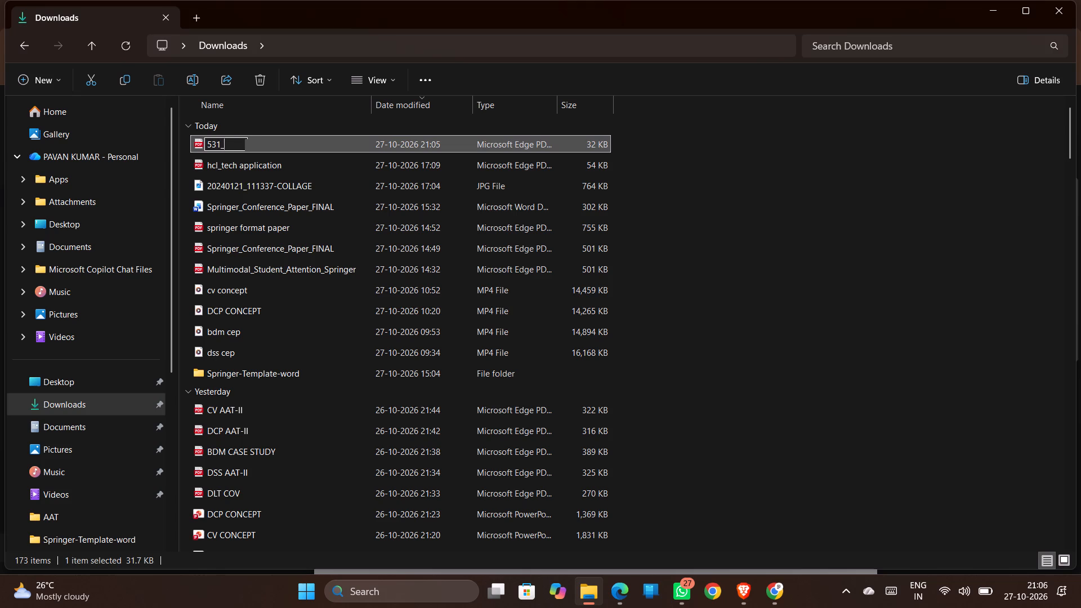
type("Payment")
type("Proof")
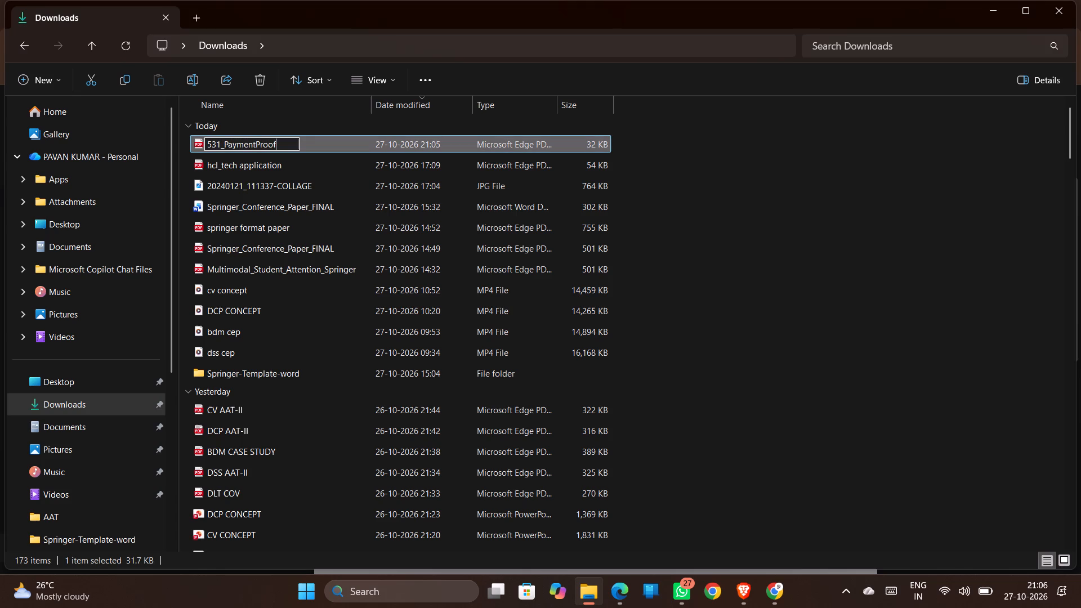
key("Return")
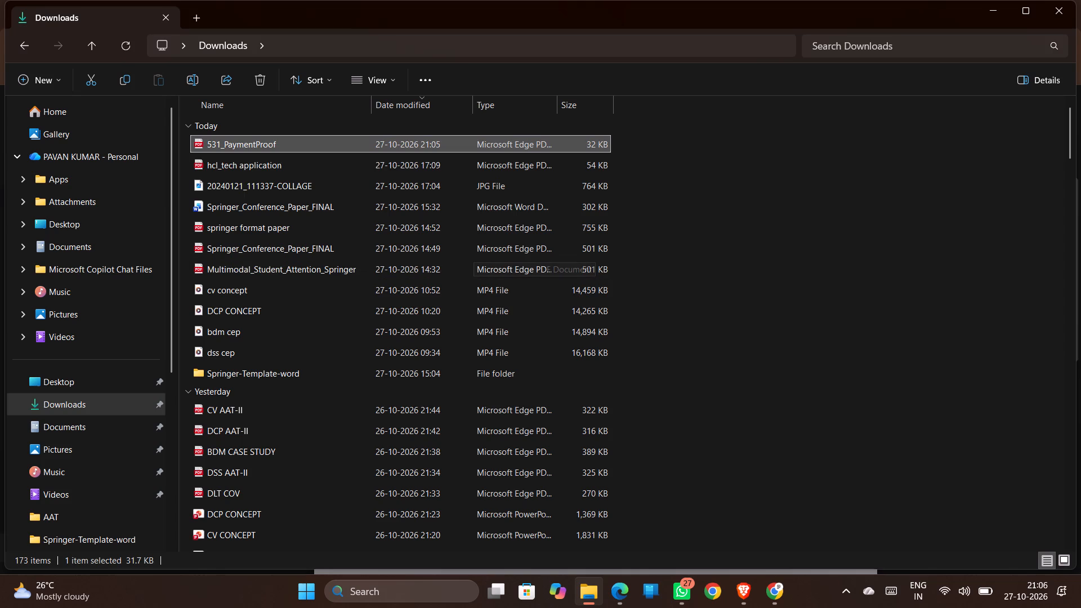
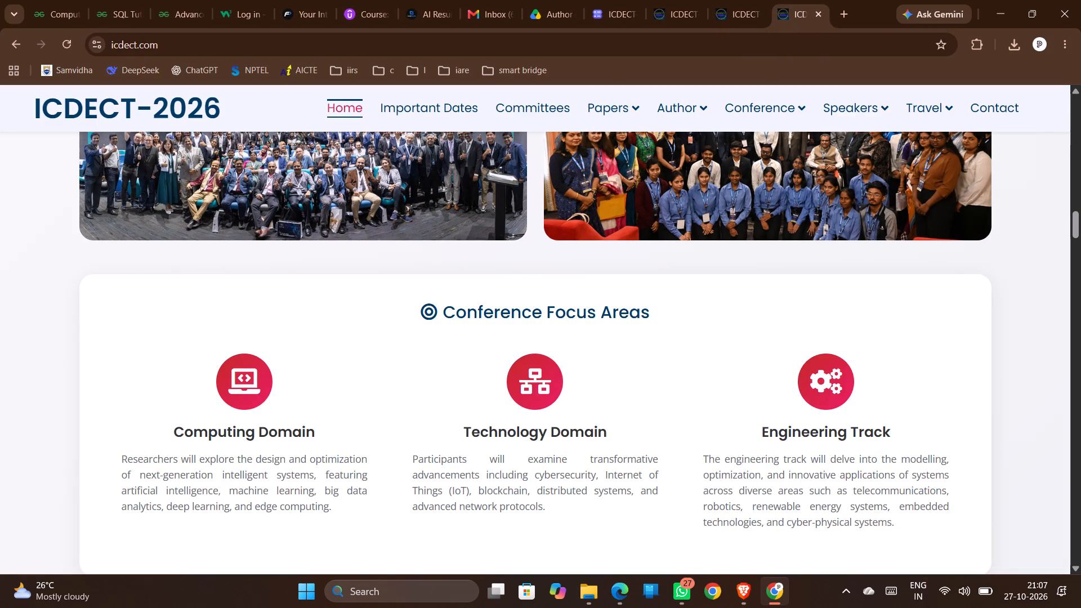
Compare the open ICDECT-2026 pages and close the duplicate home page at Conference Focus Areas and the Registration page, keeping one home page.
left_click(739, 9)
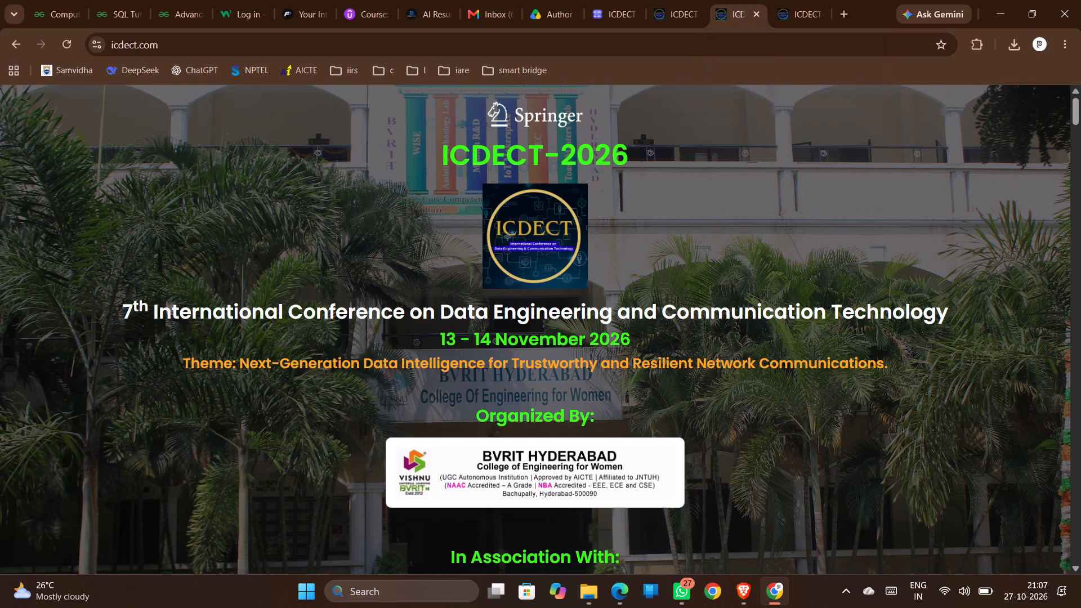
left_click(671, 16)
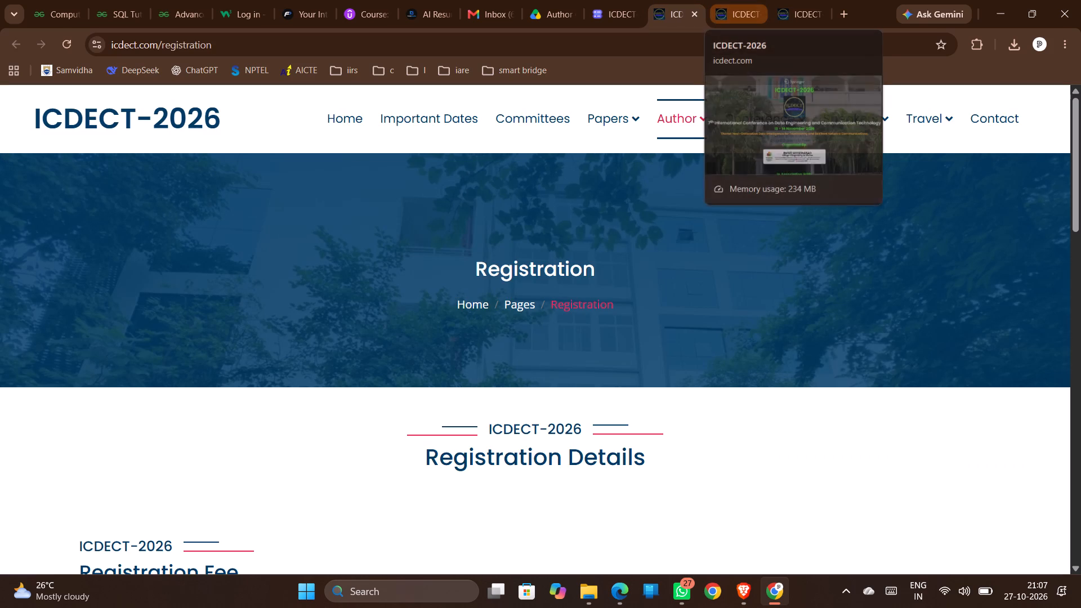
left_click(798, 8)
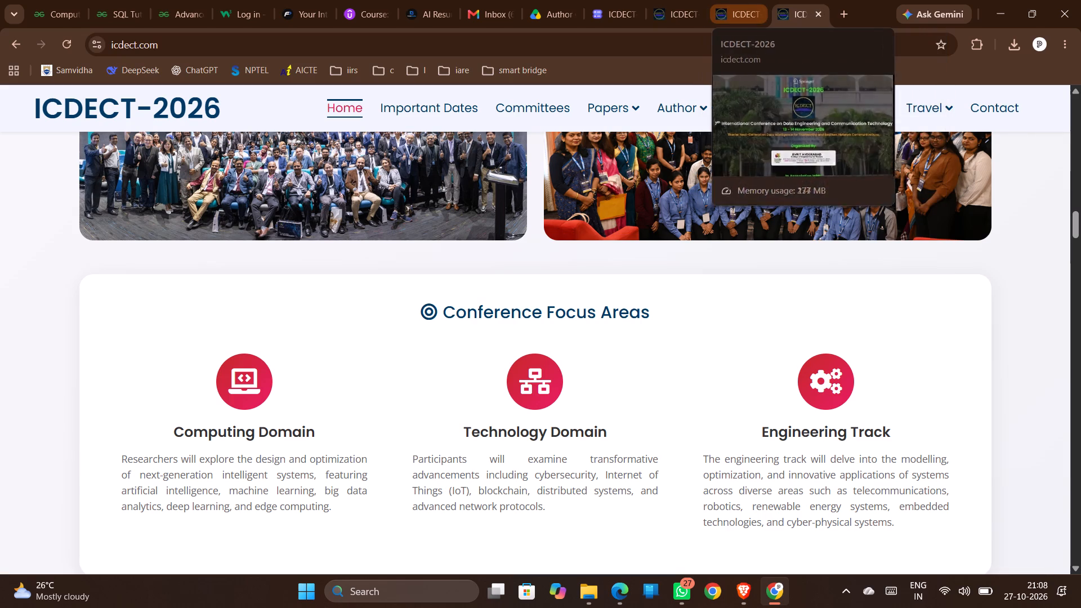
left_click(825, 14)
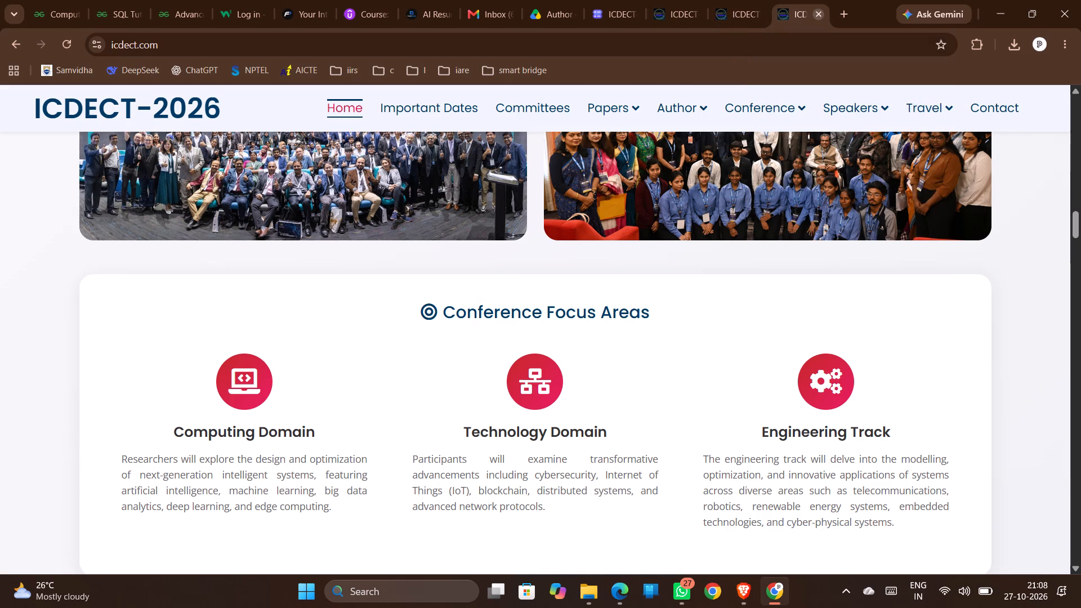
left_click(819, 12)
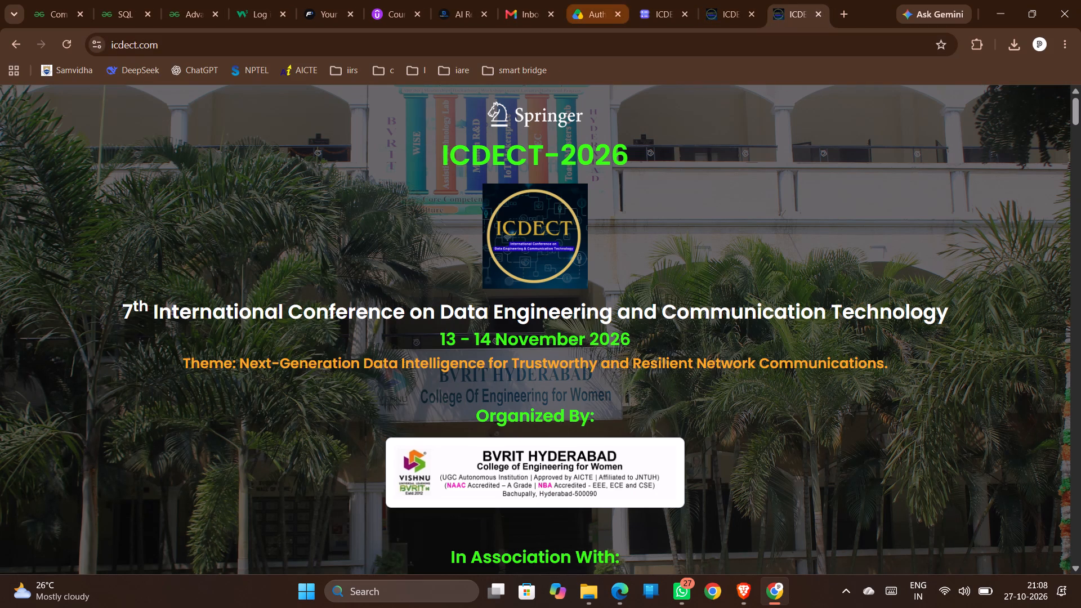
left_click(756, 16)
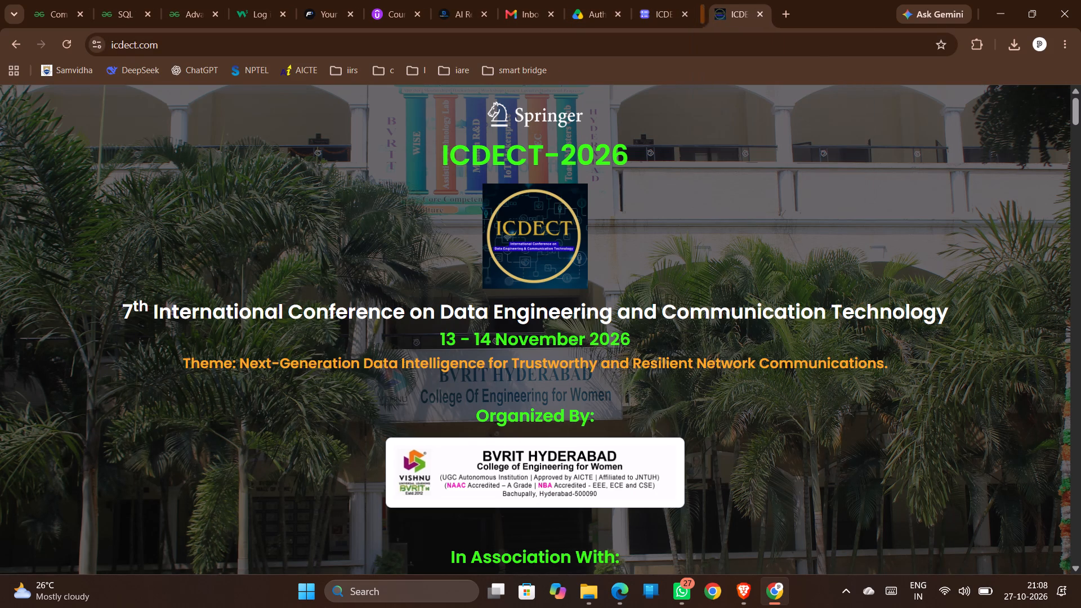
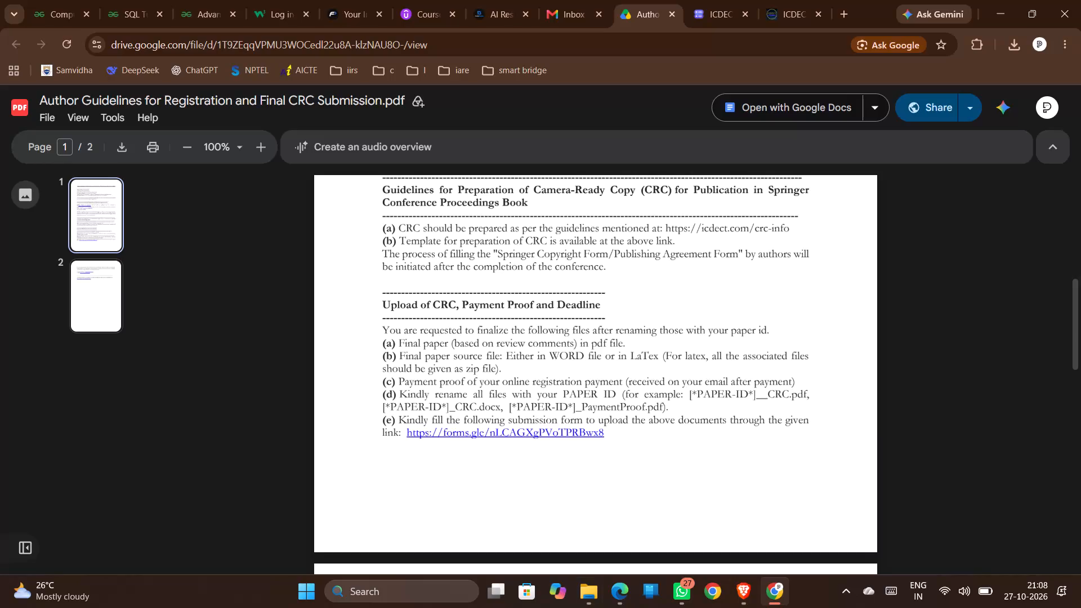
Delete the 20240121_111337-COLLAGE image from the Downloads folder in File Explorer.
left_click(589, 597)
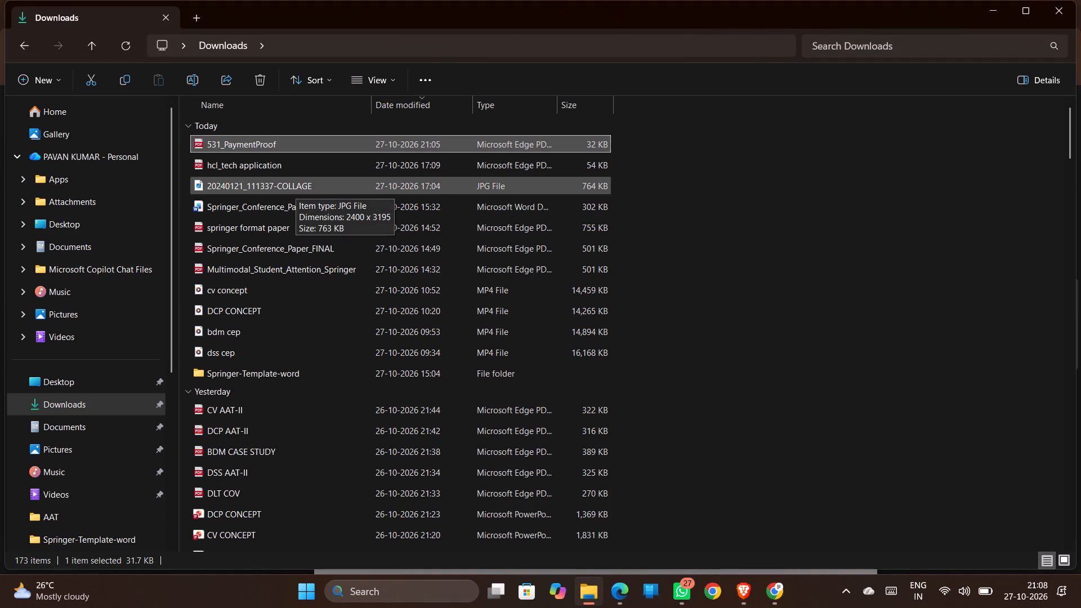
left_click(297, 190)
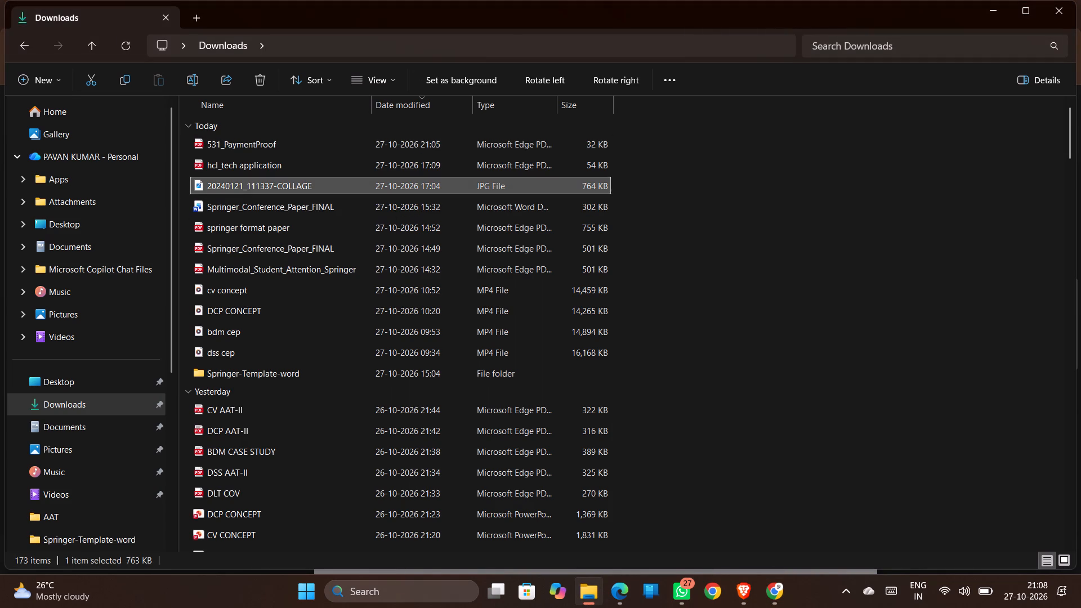
left_click(261, 86)
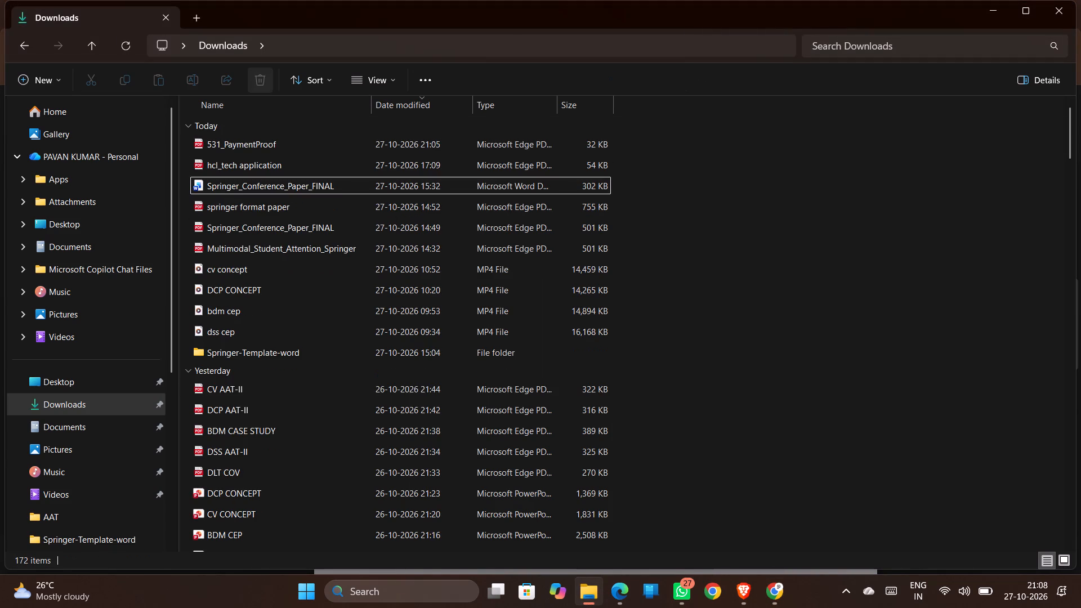
Examine the Springer_Conference_Paper_FINAL Word document, close it, and read through the opening pages of the springer format paper PDF.
double_click(316, 182)
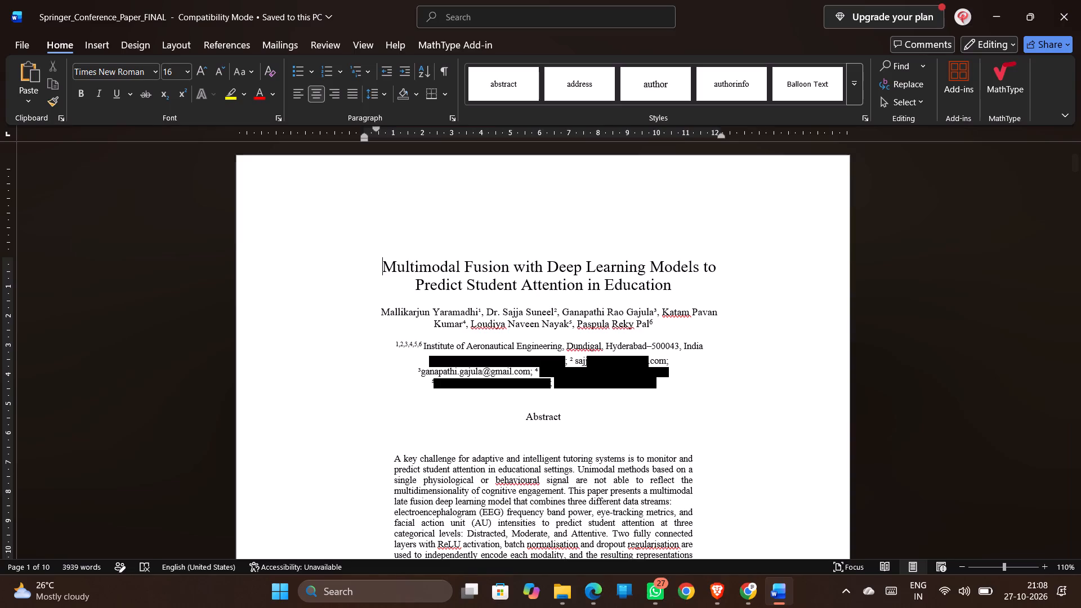
left_click(1080, 0)
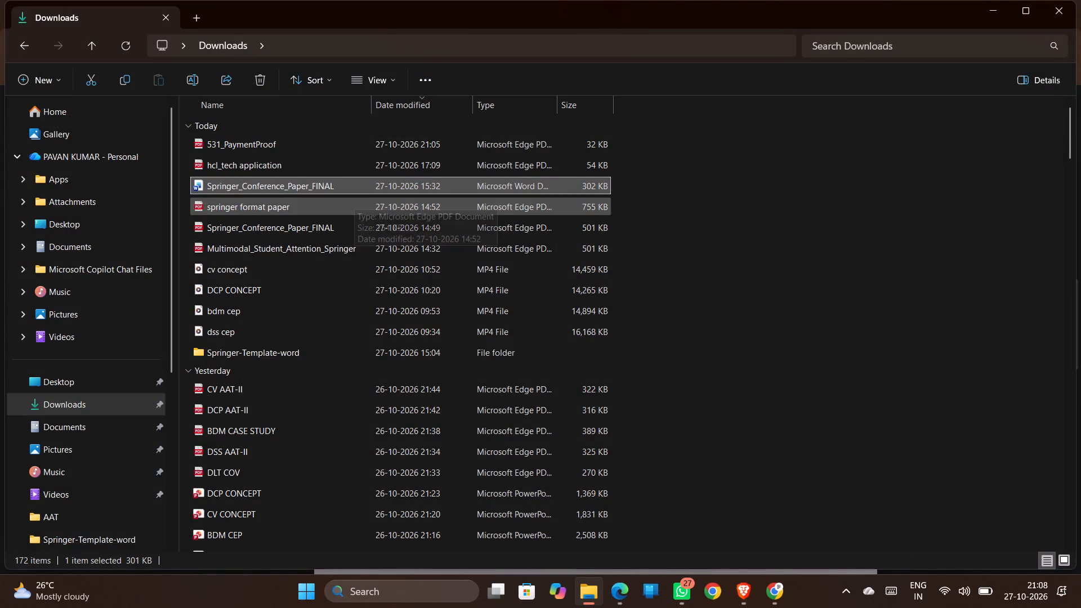
double_click(318, 204)
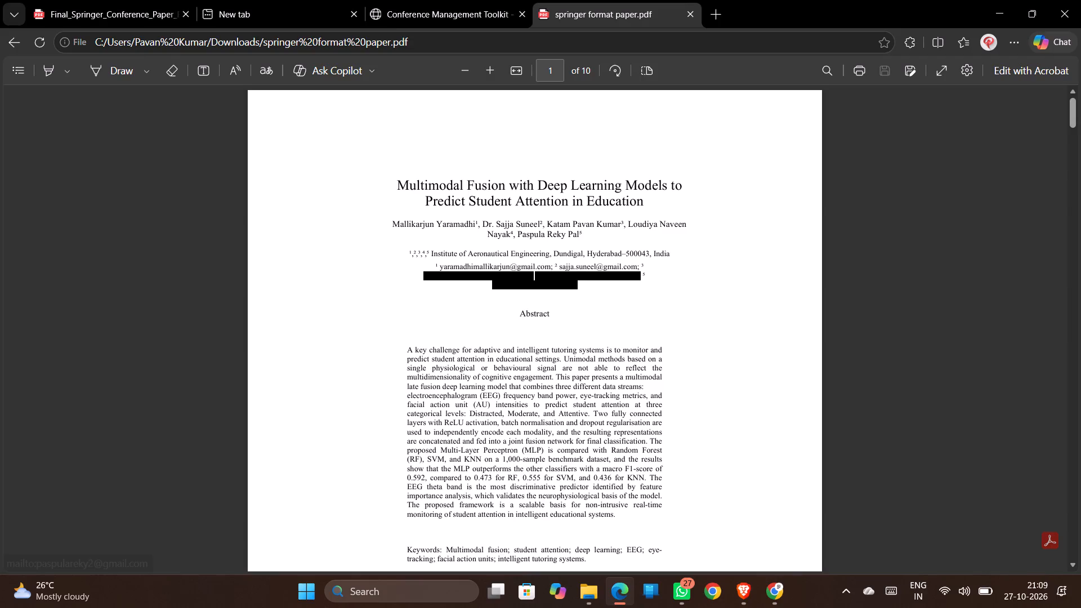
scroll(539, 334, "down", 8)
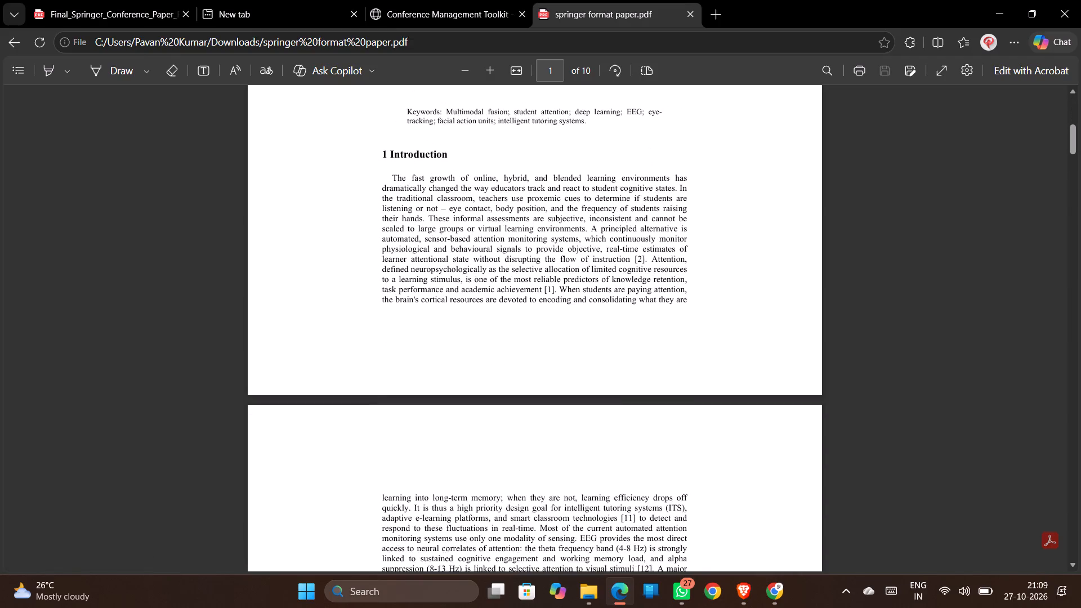
scroll(539, 334, "down", 4)
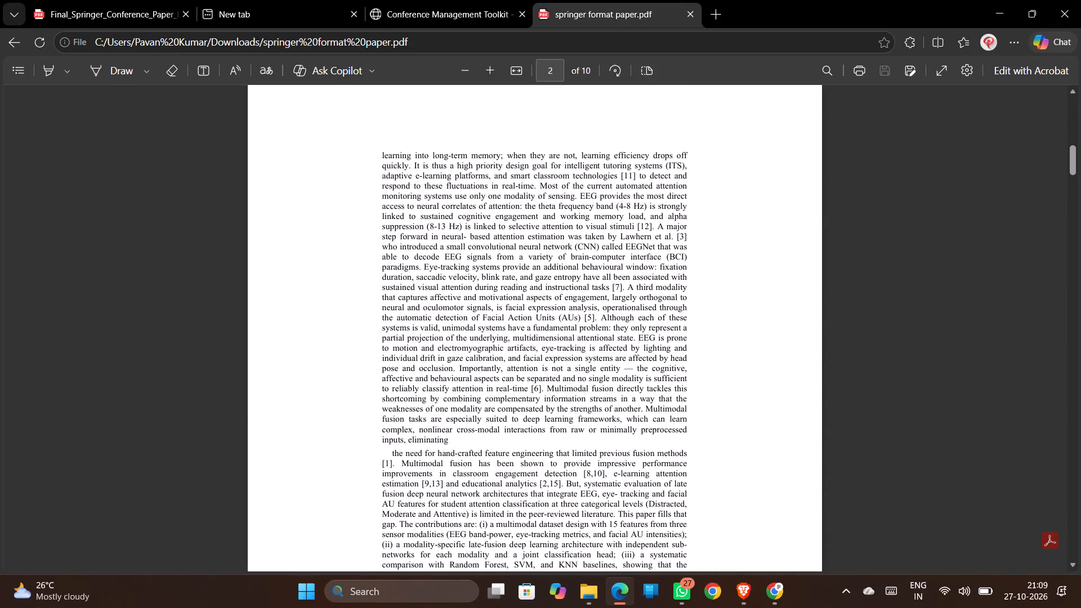
scroll(539, 334, "down", 1)
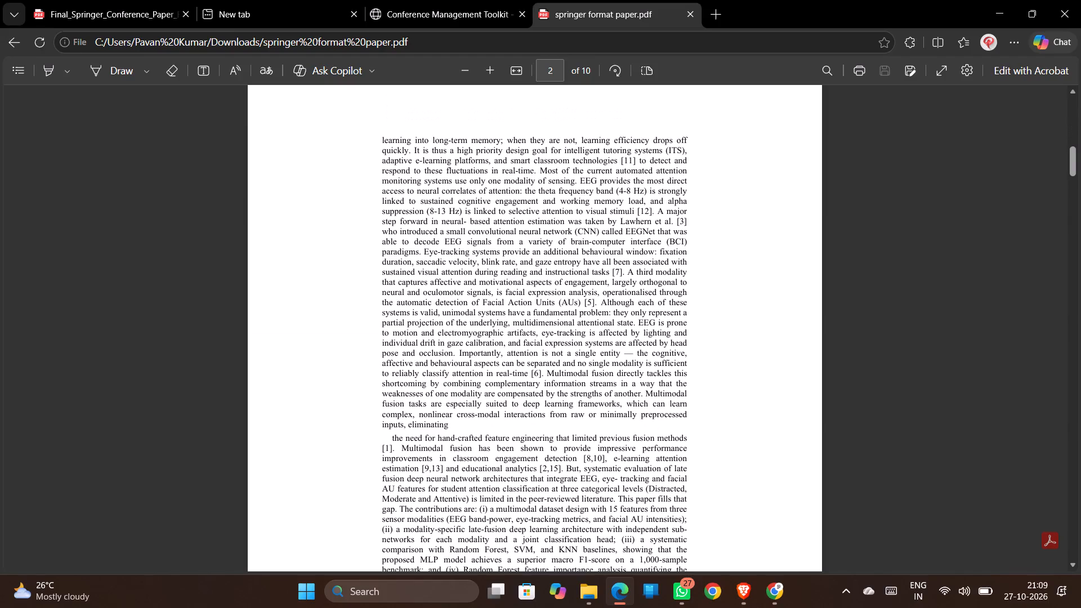
scroll(539, 334, "down", 6)
scroll(539, 334, "up", 13)
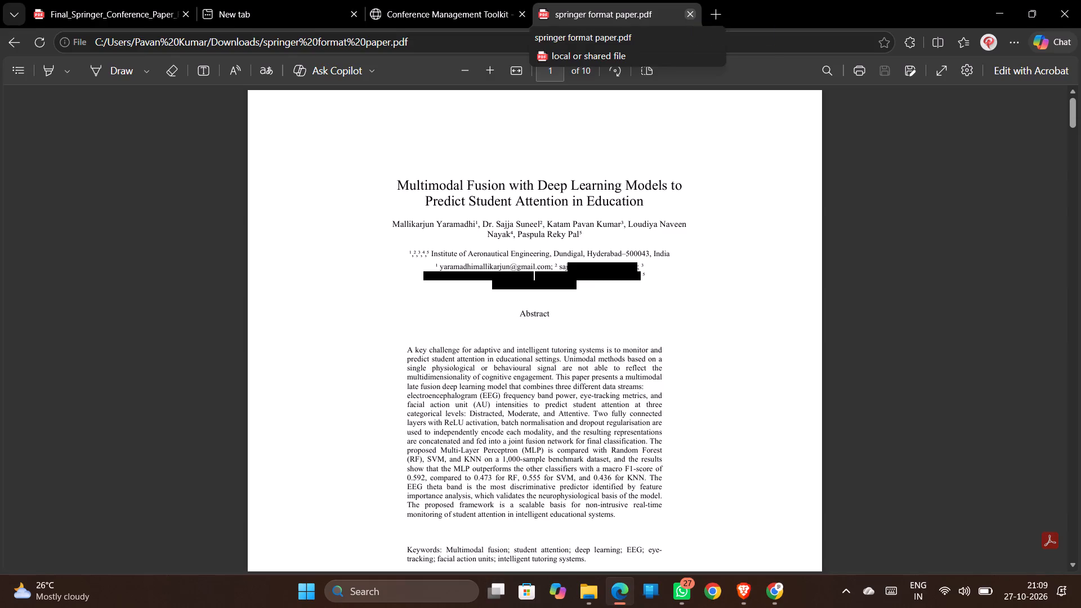
Reopen the Springer_Conference_Paper_FINAL Word document from Downloads and delete the third author's name and superscript from the author line.
left_click(591, 598)
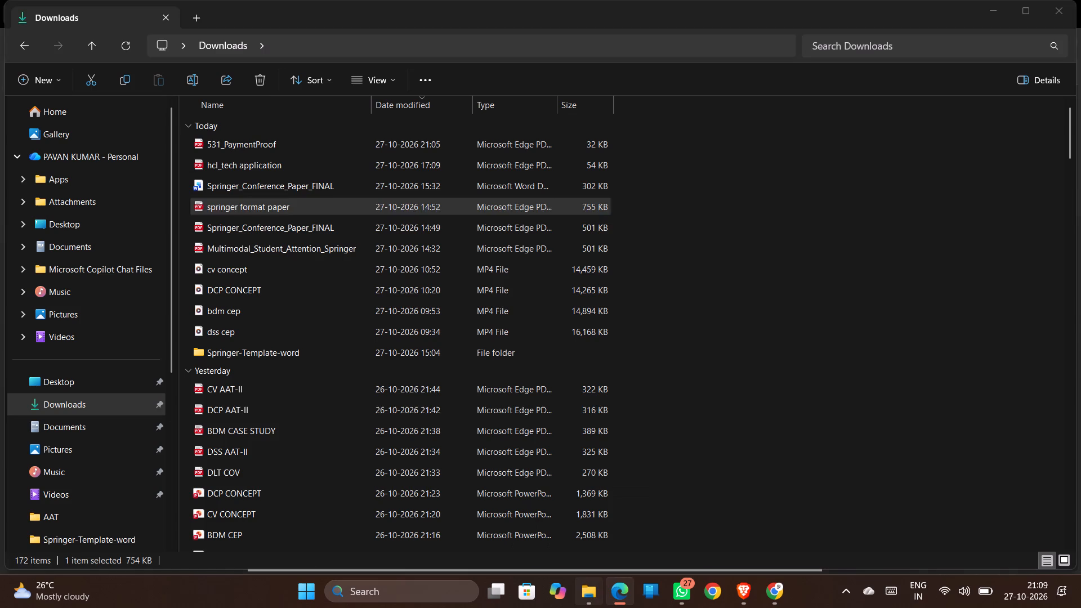
double_click(324, 189)
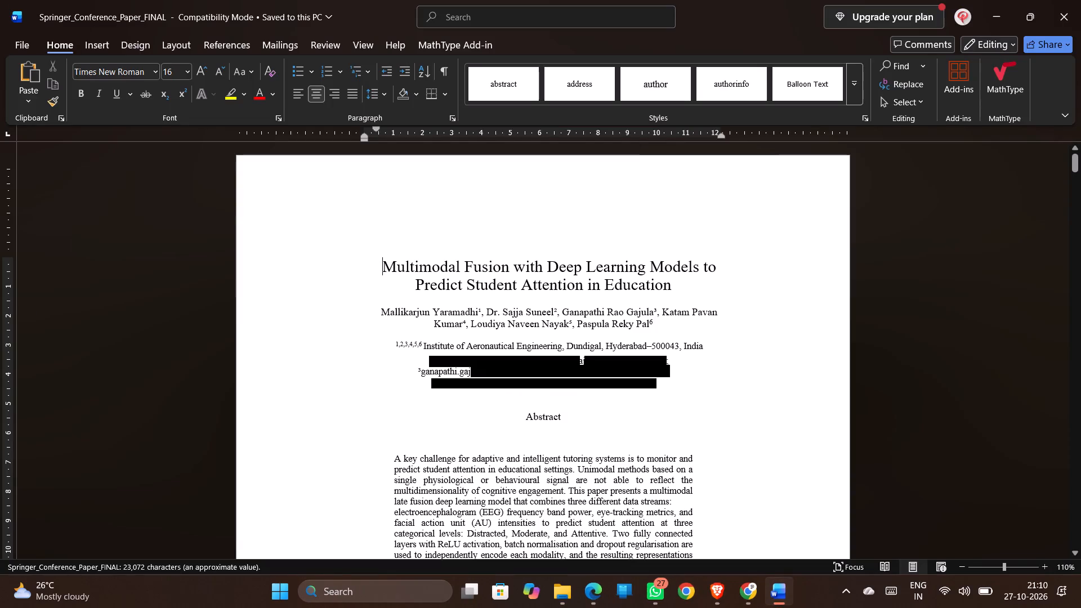
left_click(656, 314)
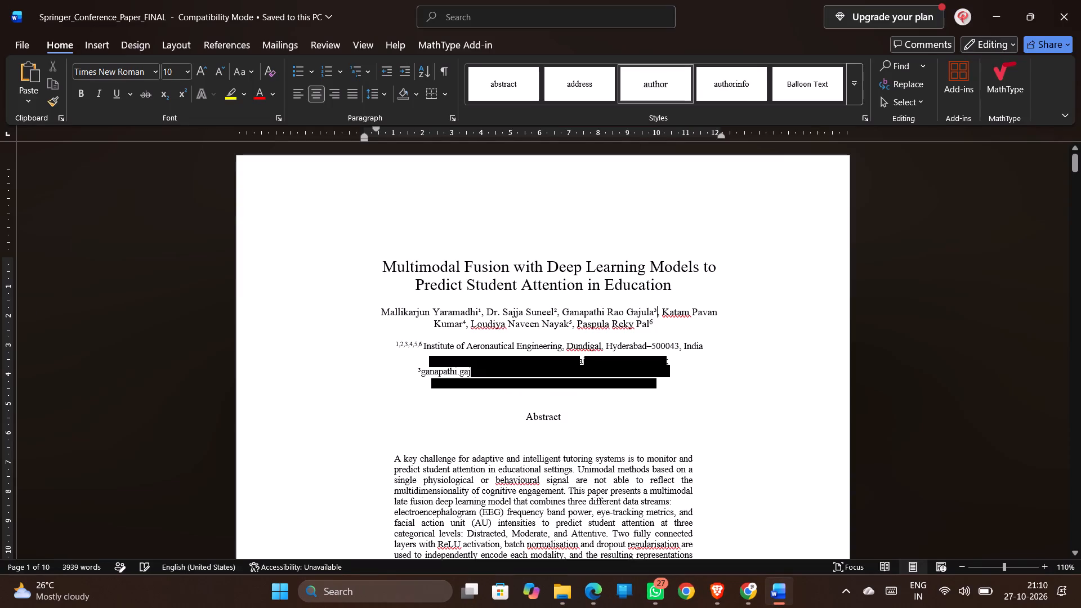
key("BackSpace")
key("BackSpace")
key("BackSpace")
key("BackSpace")
key("BackSpace")
key("BackSpace")
key("BackSpace")
key("BackSpace")
key("BackSpace")
key("BackSpace")
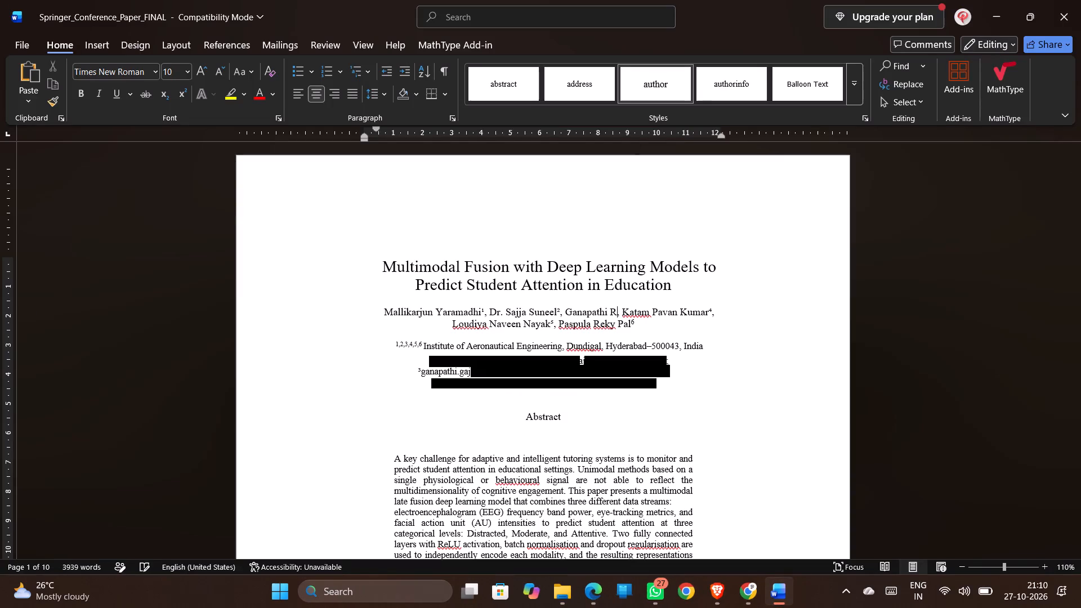
key("BackSpace")
key("BackSpace")
key("BackSpace")
key("BackSpace")
key("BackSpace")
key("BackSpace")
key("BackSpace")
key("BackSpace")
key("BackSpace")
key("BackSpace")
key("BackSpace")
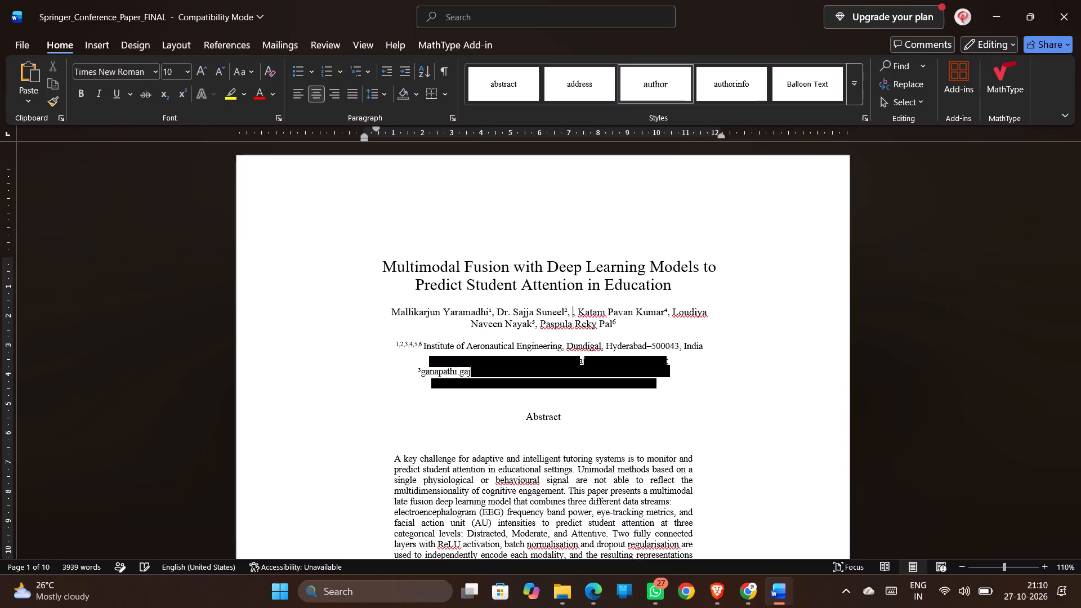
key("BackSpace")
key("BackSpace")
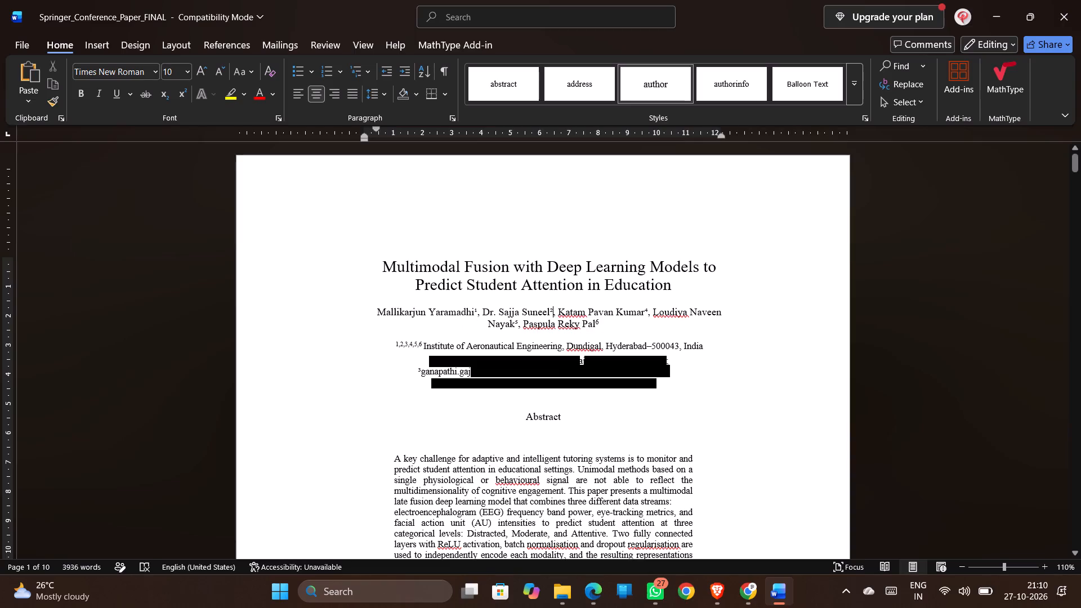
Renumber the superscript markers of the last three authors in the author line as 3, 4 and 5.
left_click(649, 310)
left_click(649, 310)
key("BackSpace")
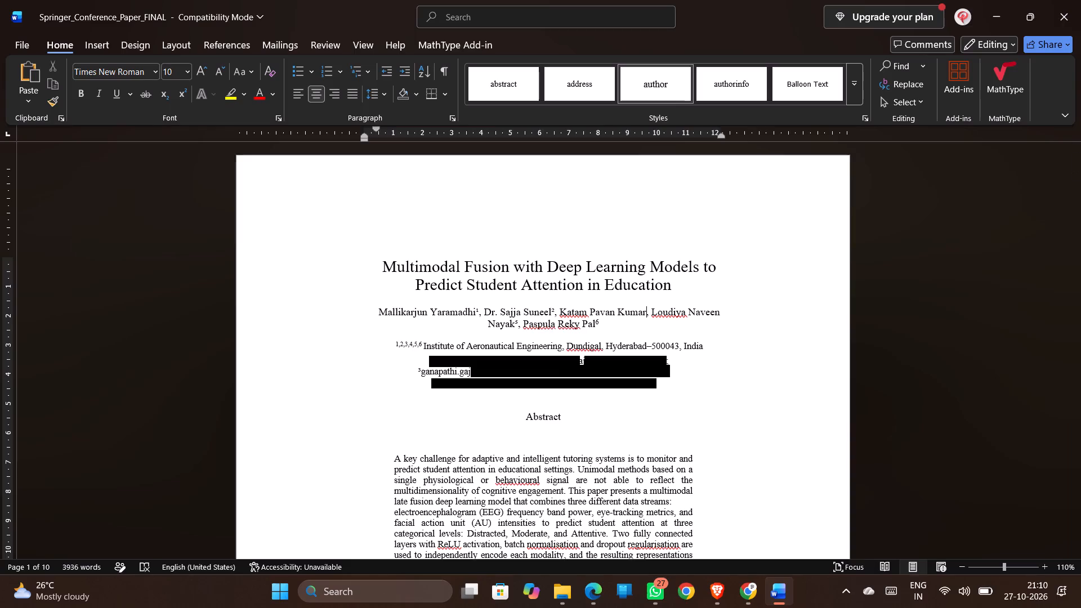
left_click(182, 89)
key("3")
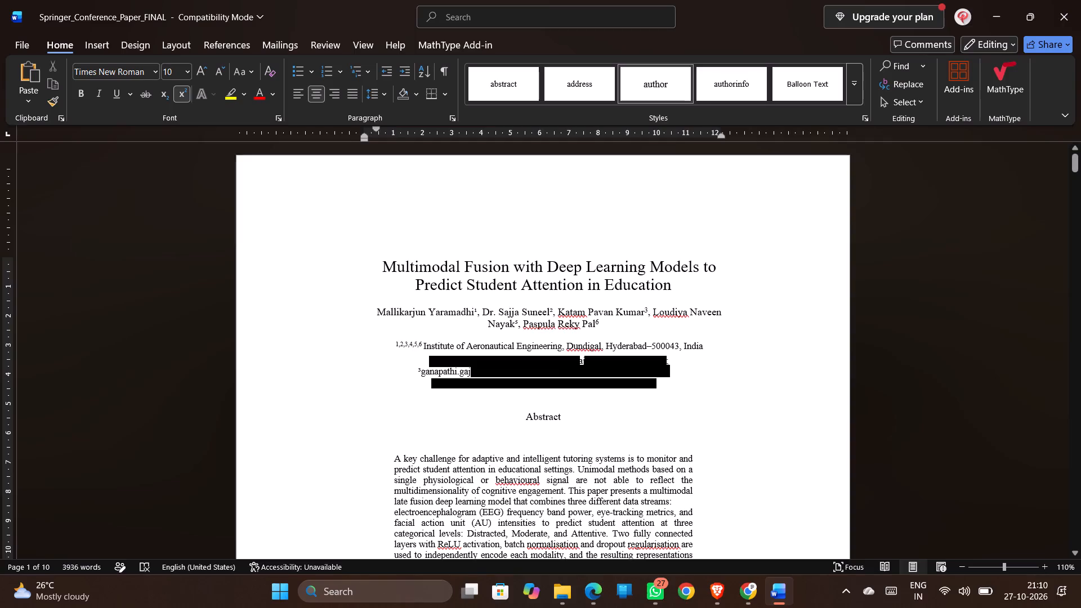
left_click(519, 319)
key("BackSpace")
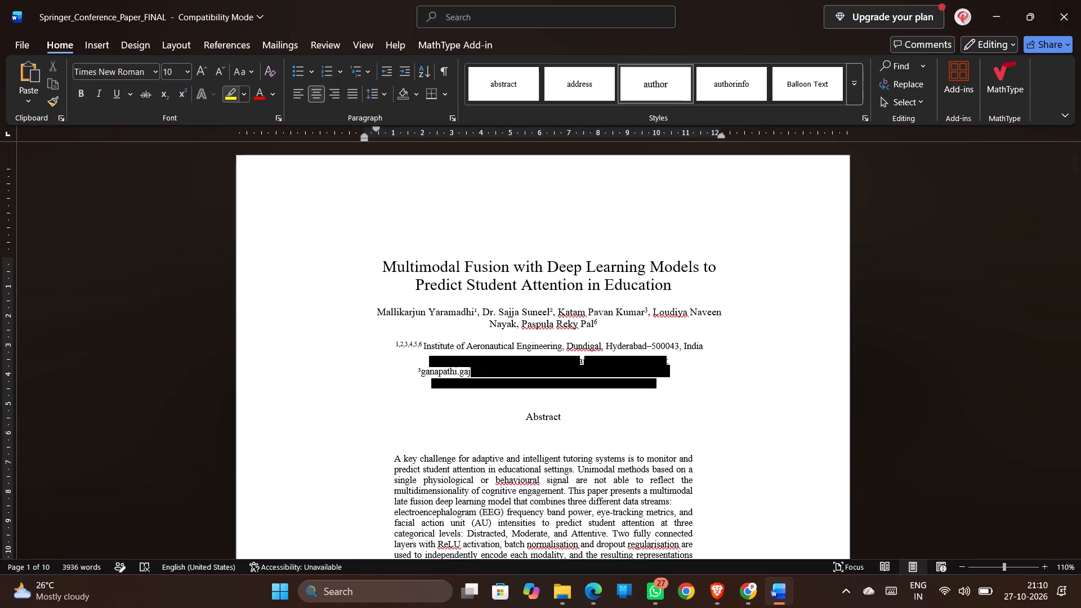
left_click(187, 89)
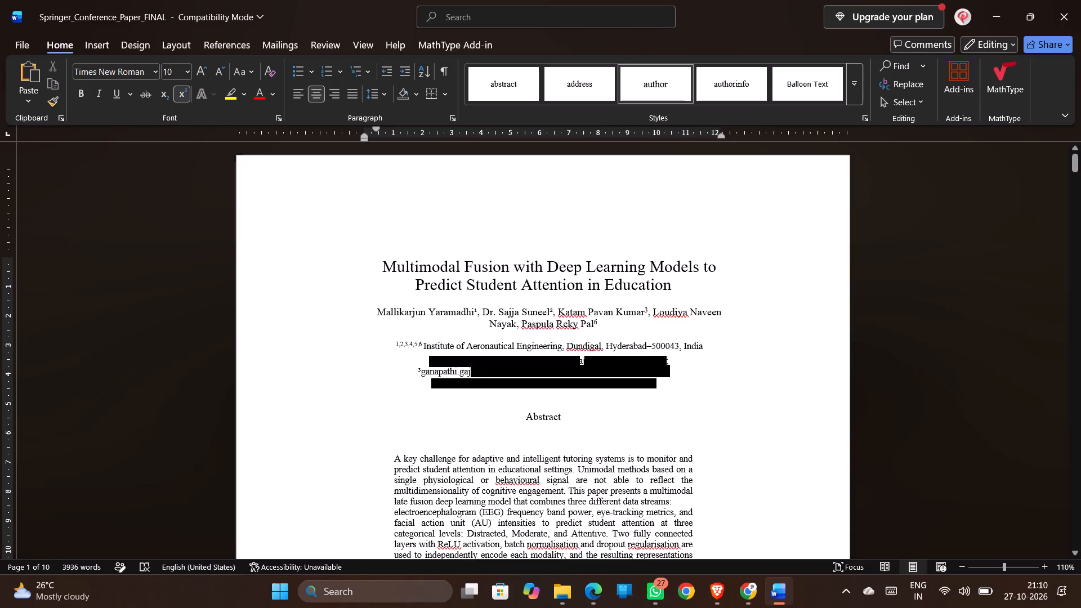
key("4")
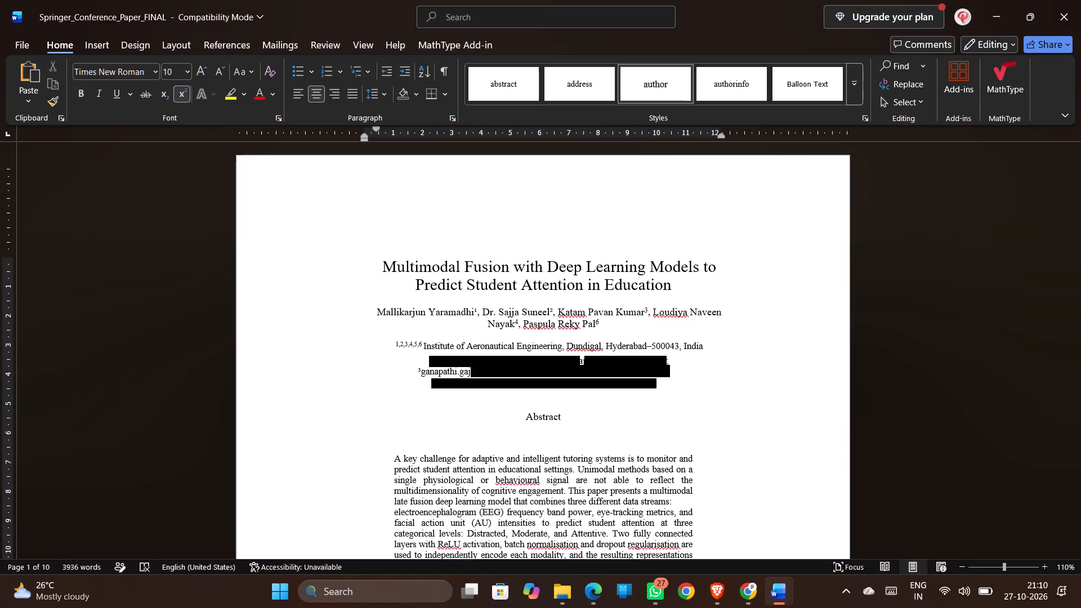
left_click(551, 309)
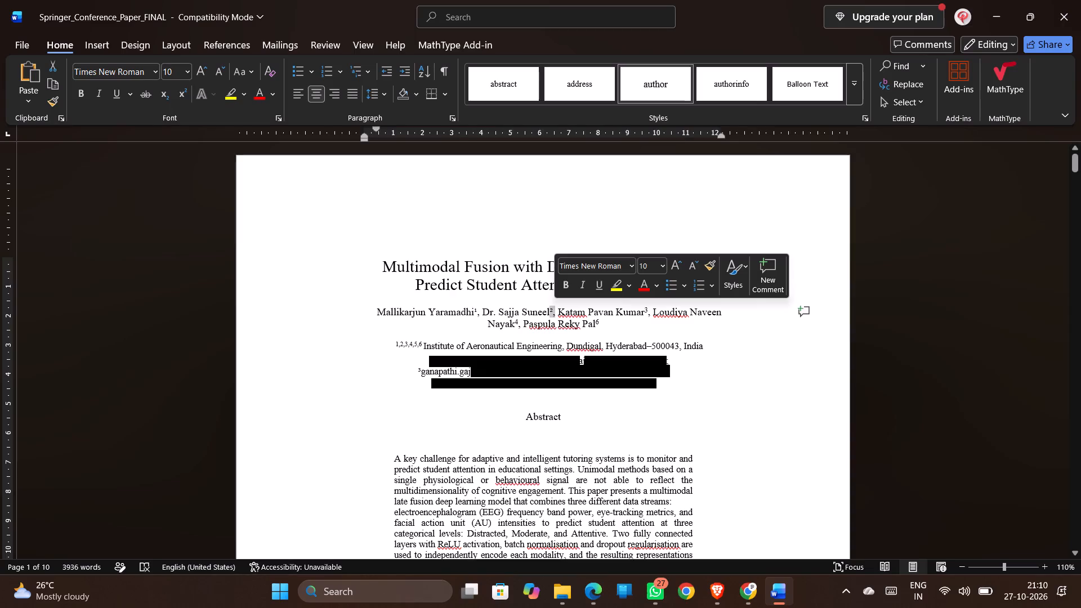
left_click(661, 331)
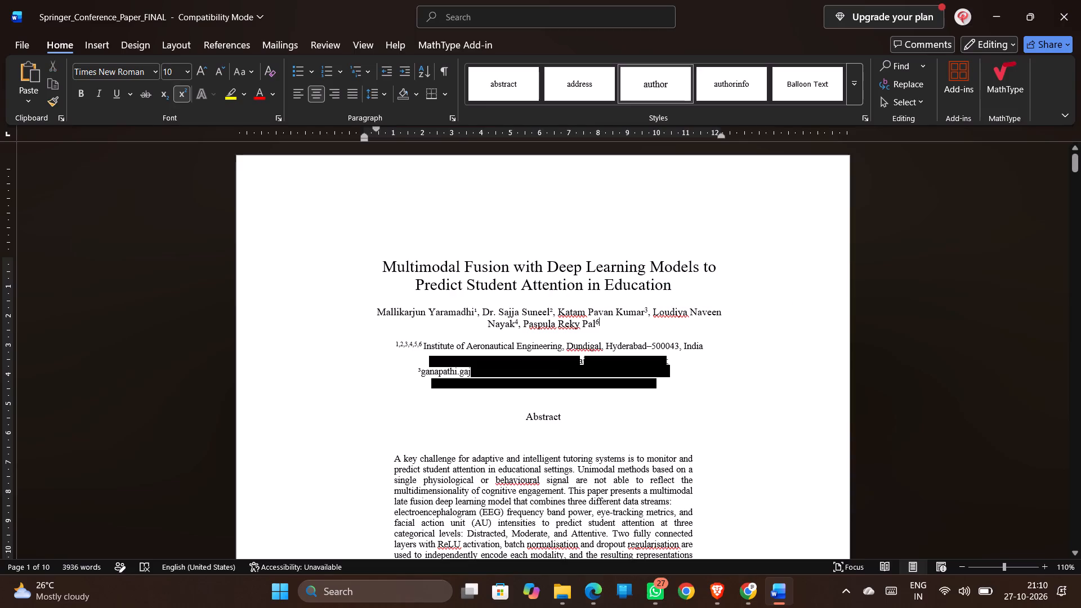
left_click(645, 307)
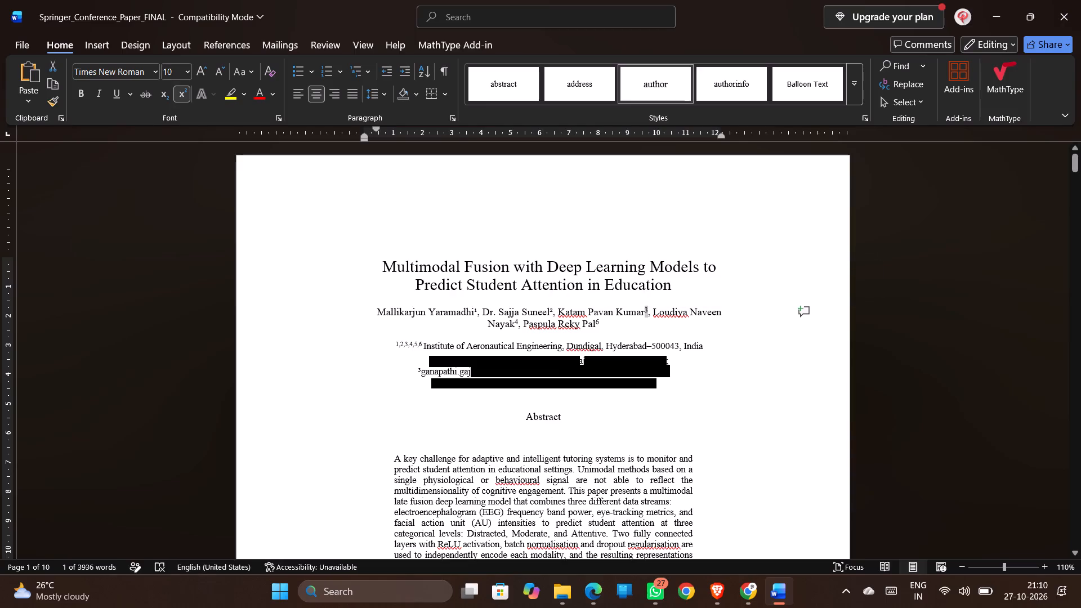
left_click(633, 338)
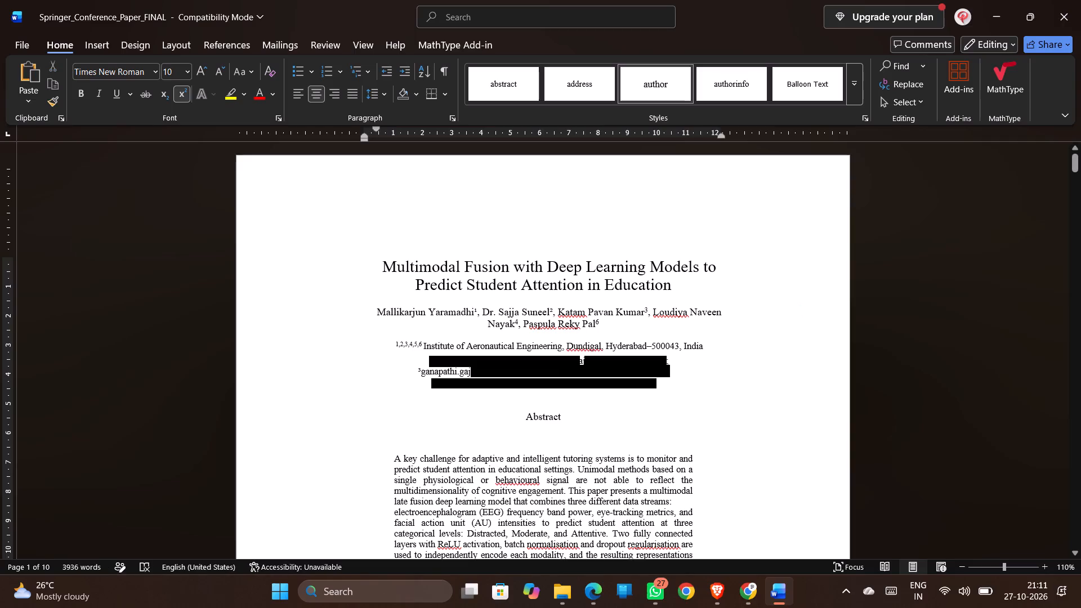
key("BackSpace")
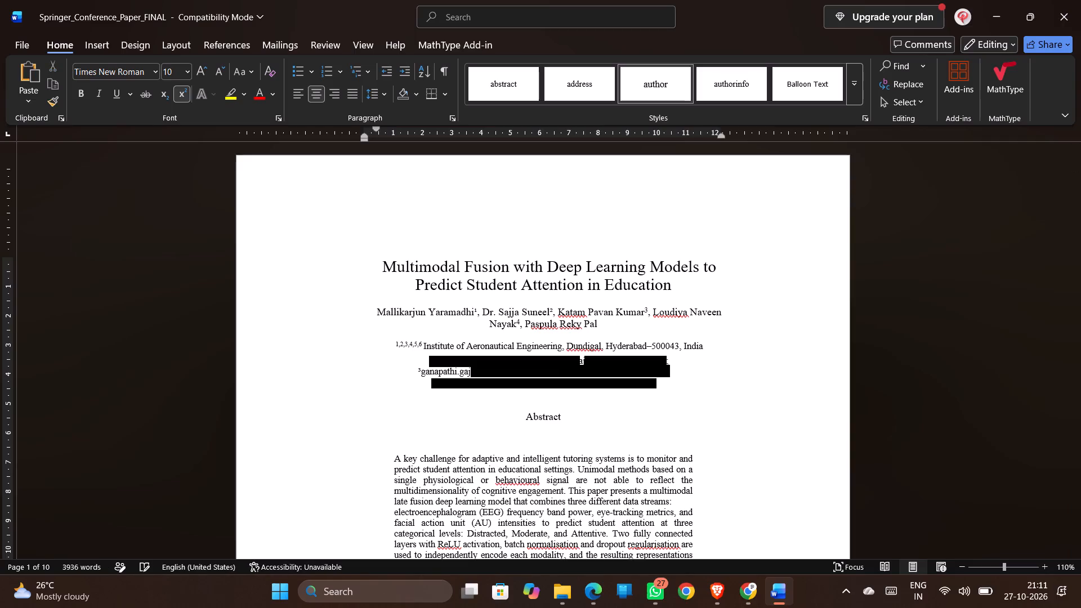
key("5")
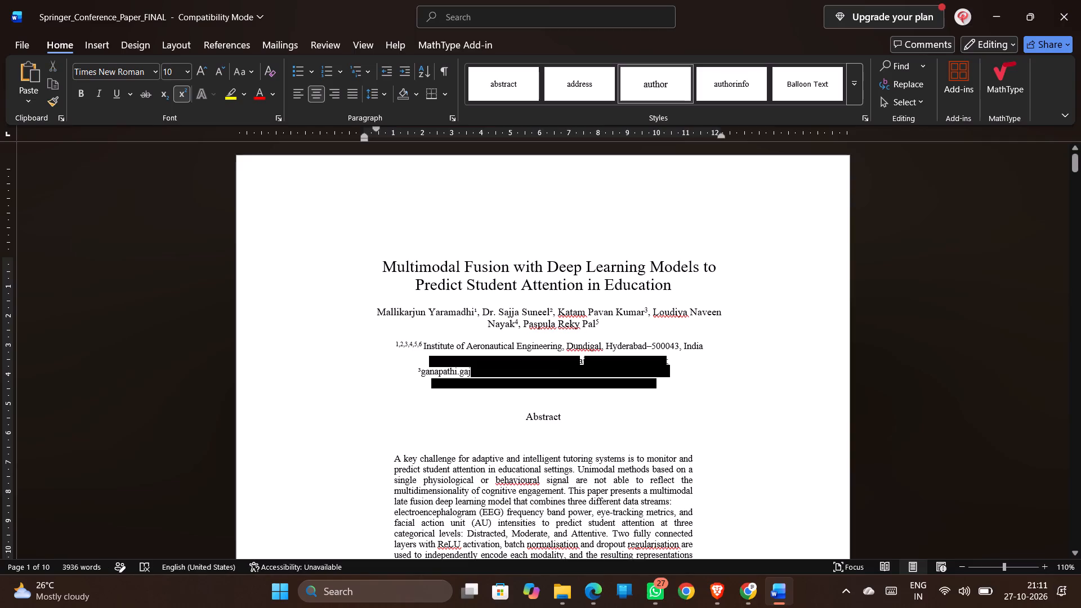
Remove the superscript 6 and its comma from the affiliation line's author markers, keeping 1,2,3,4,5.
left_click(421, 346)
left_click(421, 346)
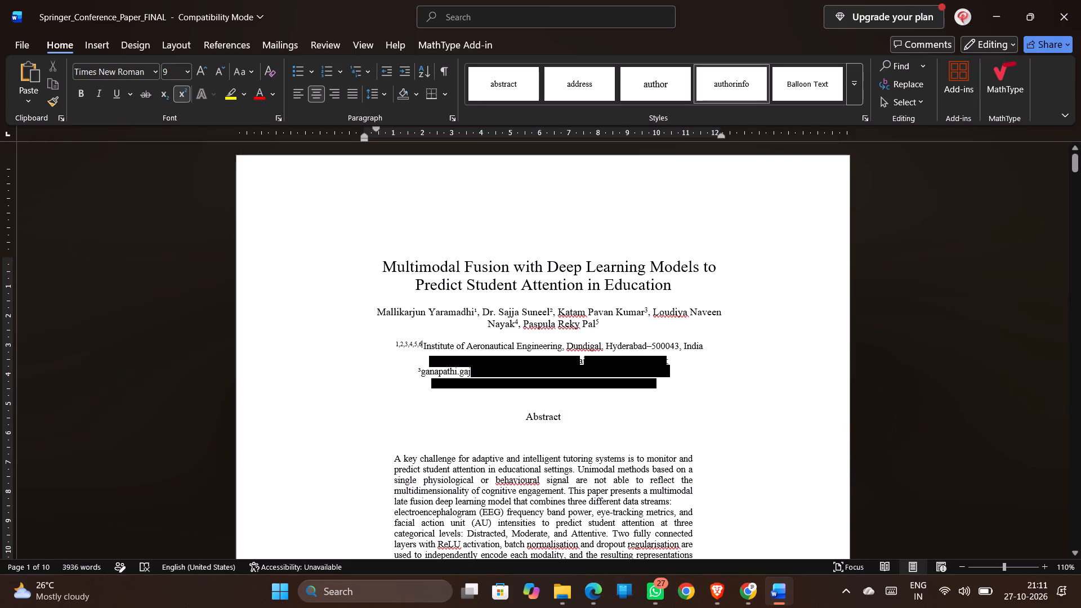
key("BackSpace")
key("BackSpace")
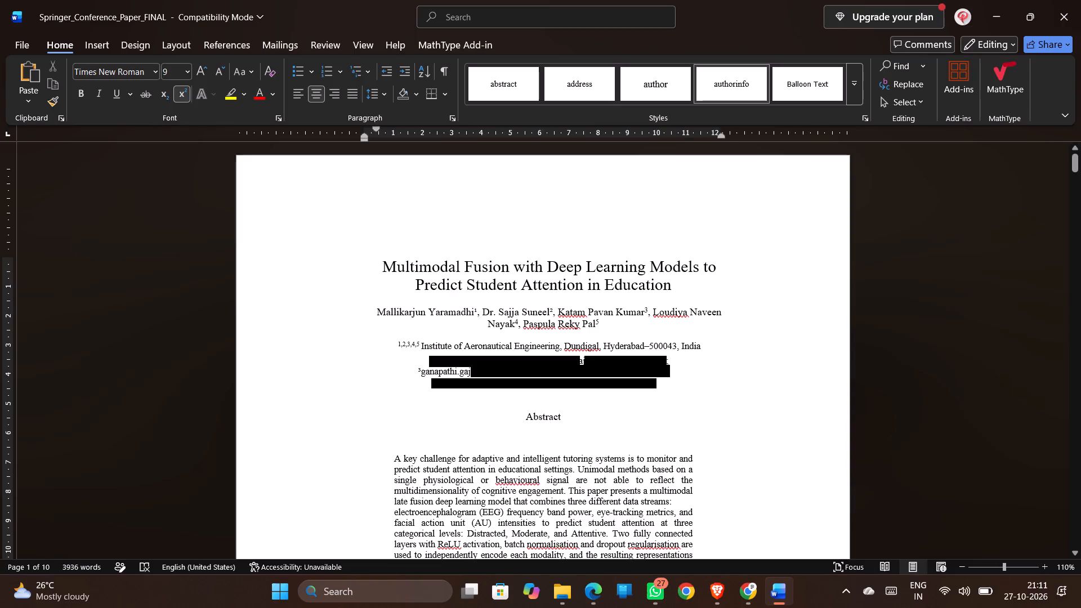
Delete the removed third author's email address and its superscript 3 from the email lines below the affiliation.
left_click(421, 367)
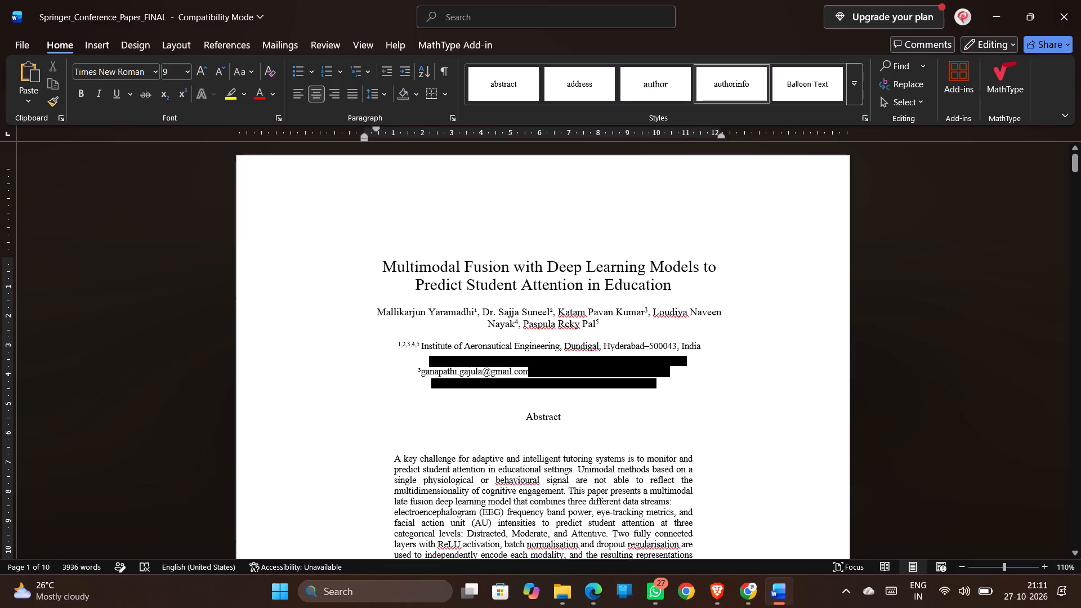
left_click(532, 370)
key("BackSpace")
key("BackSpace")
key("BackSpace")
key("BackSpace")
key("BackSpace")
key("BackSpace")
key("BackSpace")
key("BackSpace")
key("BackSpace")
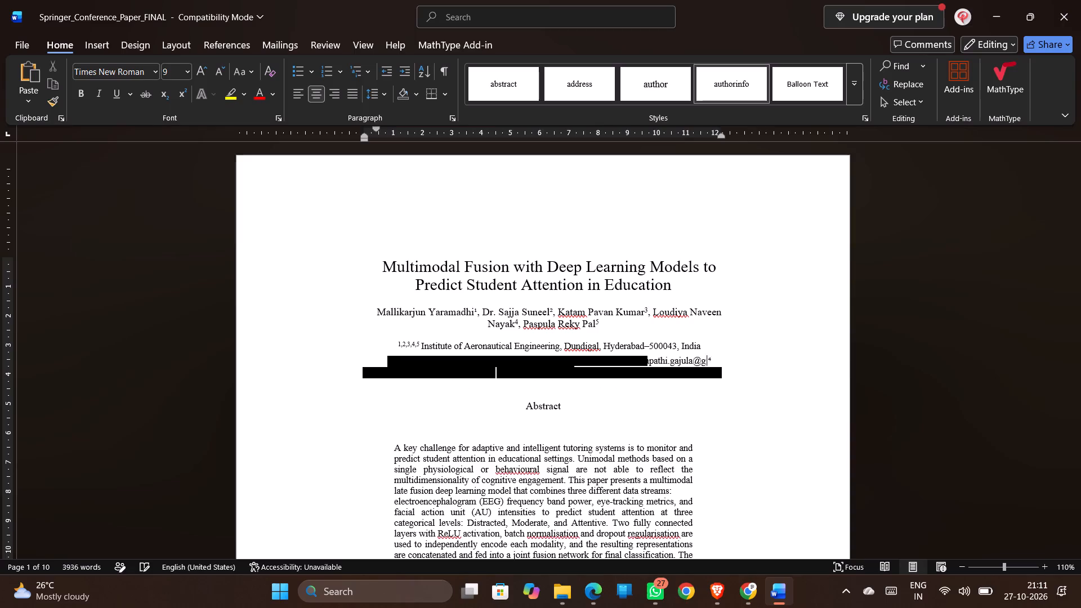
key("BackSpace")
key("BackSpace")
key("BackSpace")
key("BackSpace")
key("BackSpace")
key("BackSpace")
key("BackSpace")
key("BackSpace")
key("BackSpace")
key("BackSpace")
key("BackSpace")
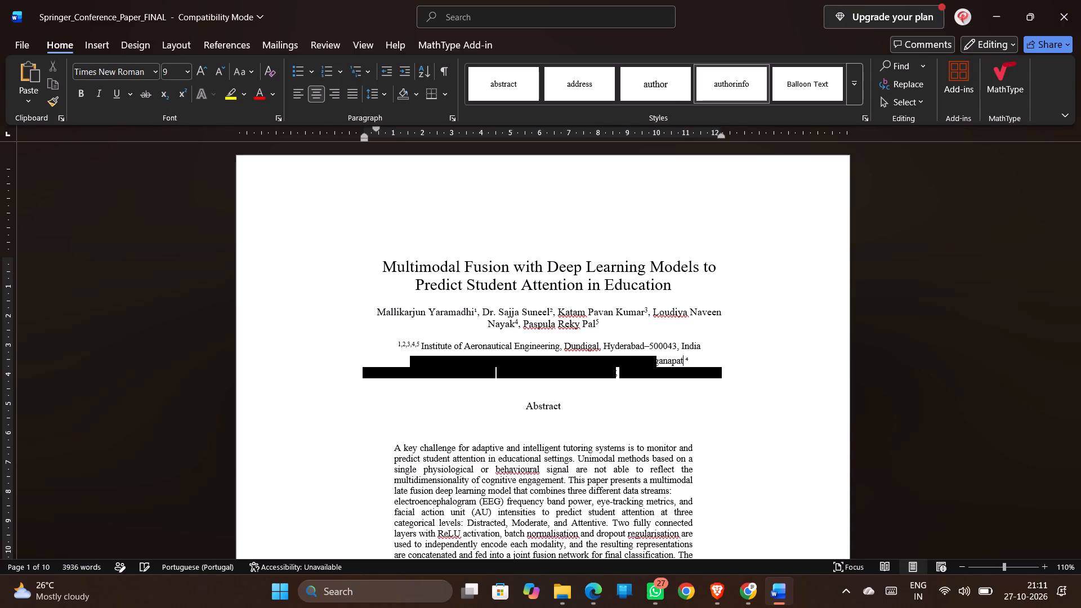
key("BackSpace")
key("BackSpace")
key("BackSpace")
key("BackSpace")
key("BackSpace")
key("BackSpace")
key("BackSpace")
key("BackSpace")
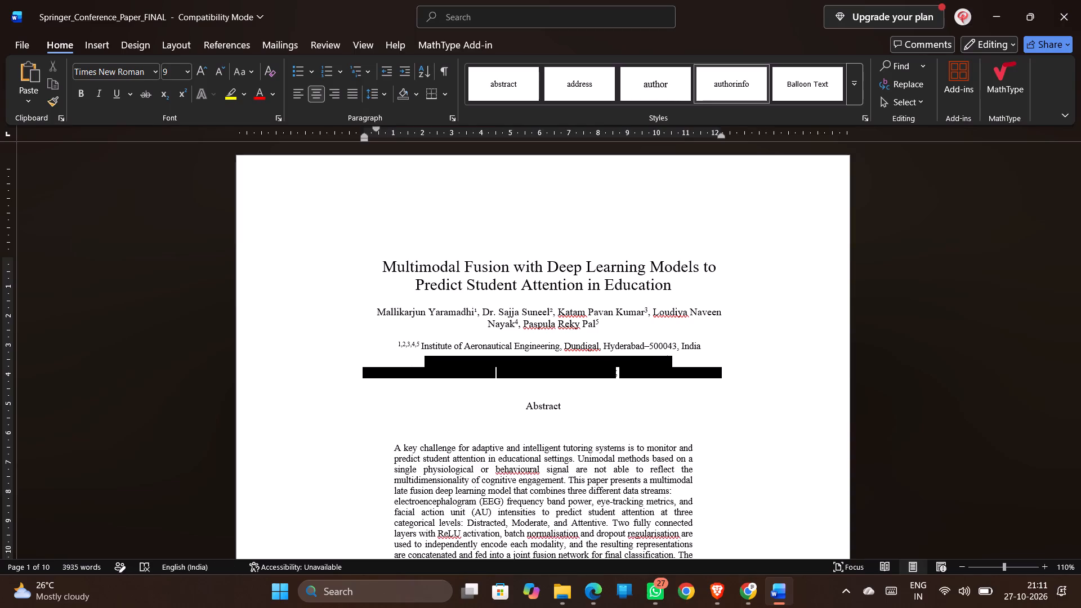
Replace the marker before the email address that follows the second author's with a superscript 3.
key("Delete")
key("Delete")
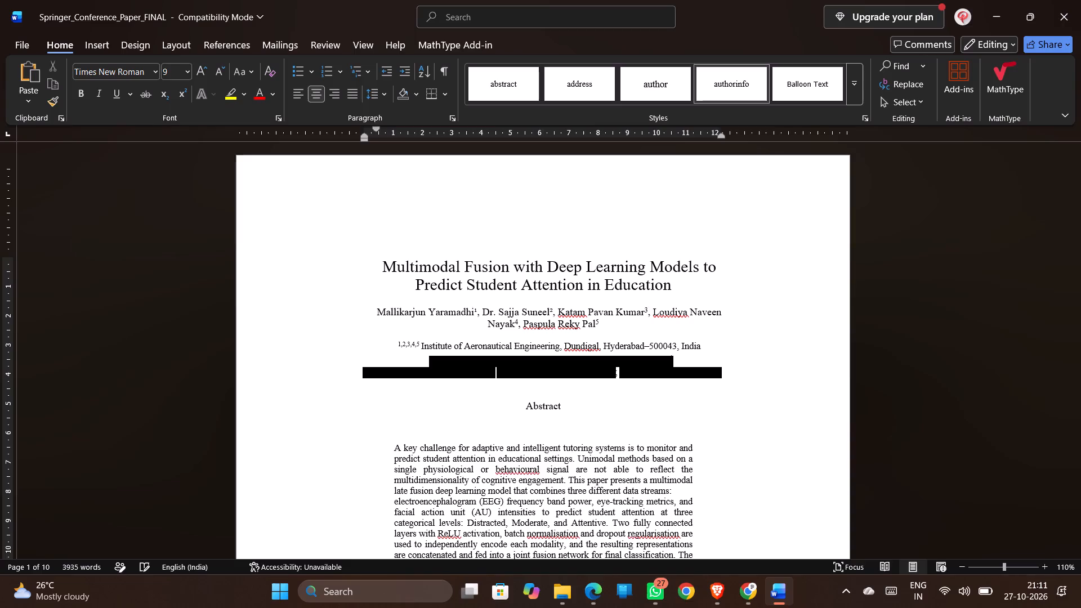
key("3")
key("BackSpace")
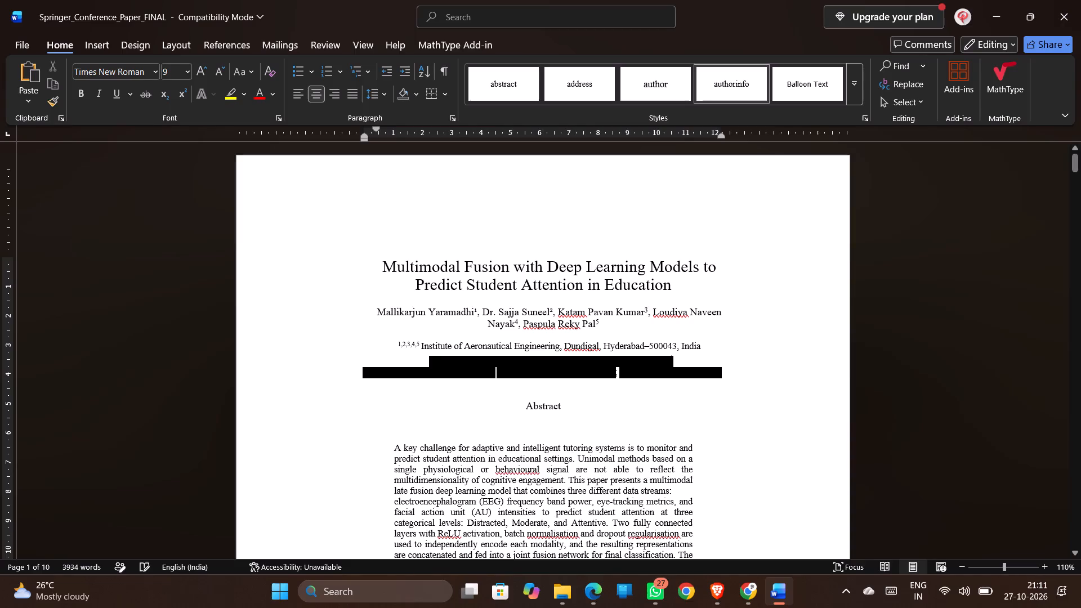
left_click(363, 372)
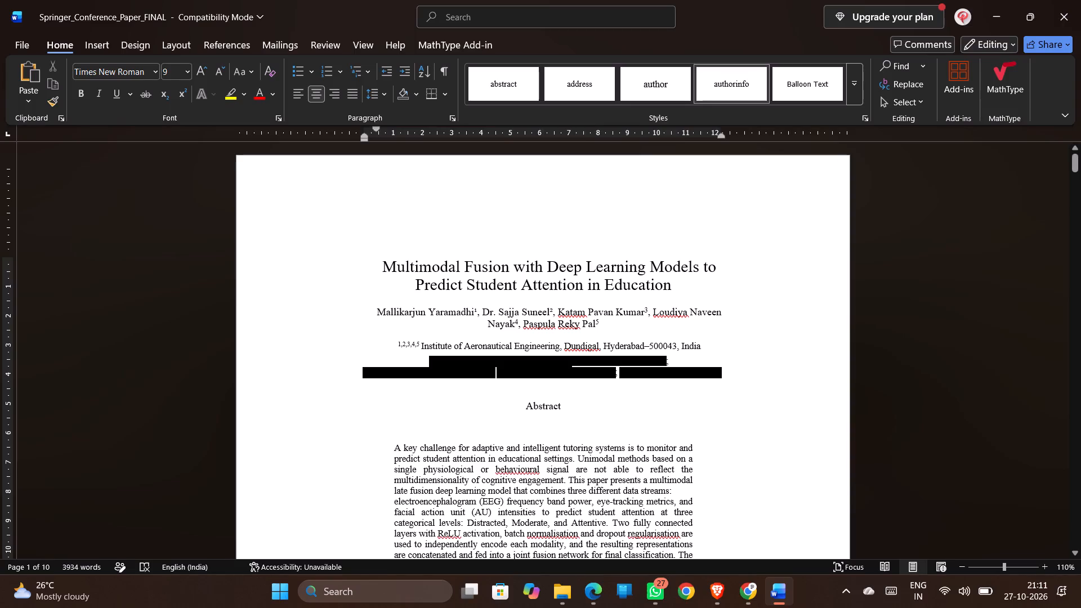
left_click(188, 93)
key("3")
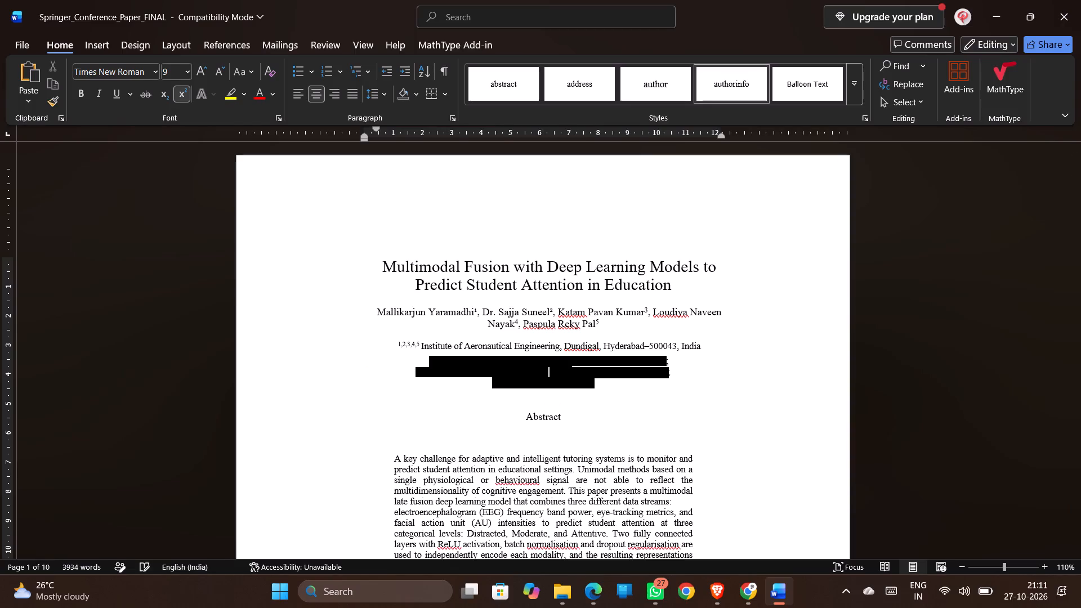
Delete the email address that follows the second author's, together with its superscript marker, from the email lines.
left_click(467, 397)
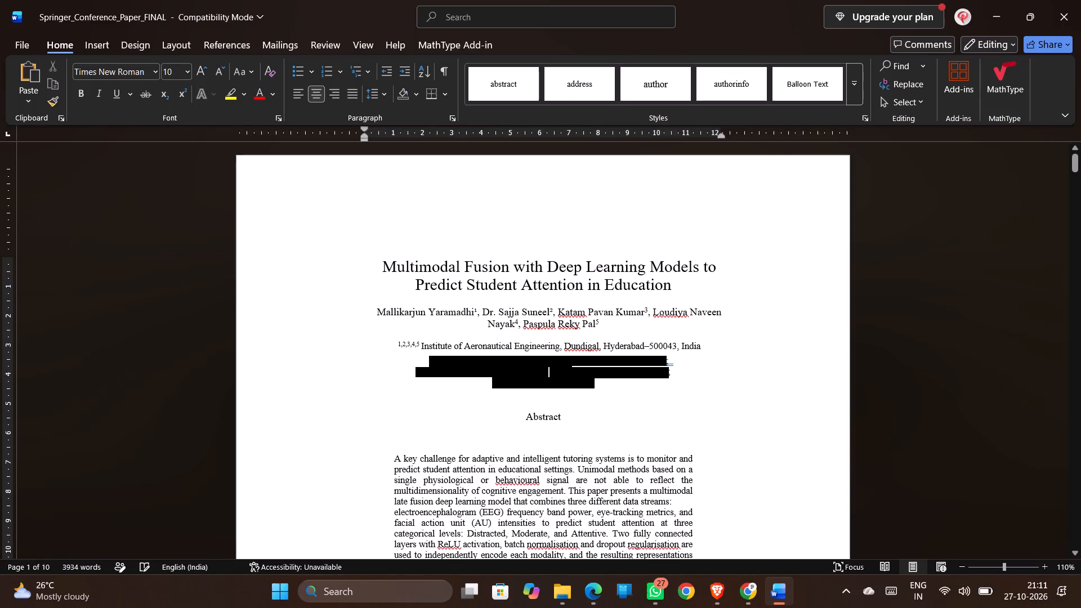
left_click(544, 370)
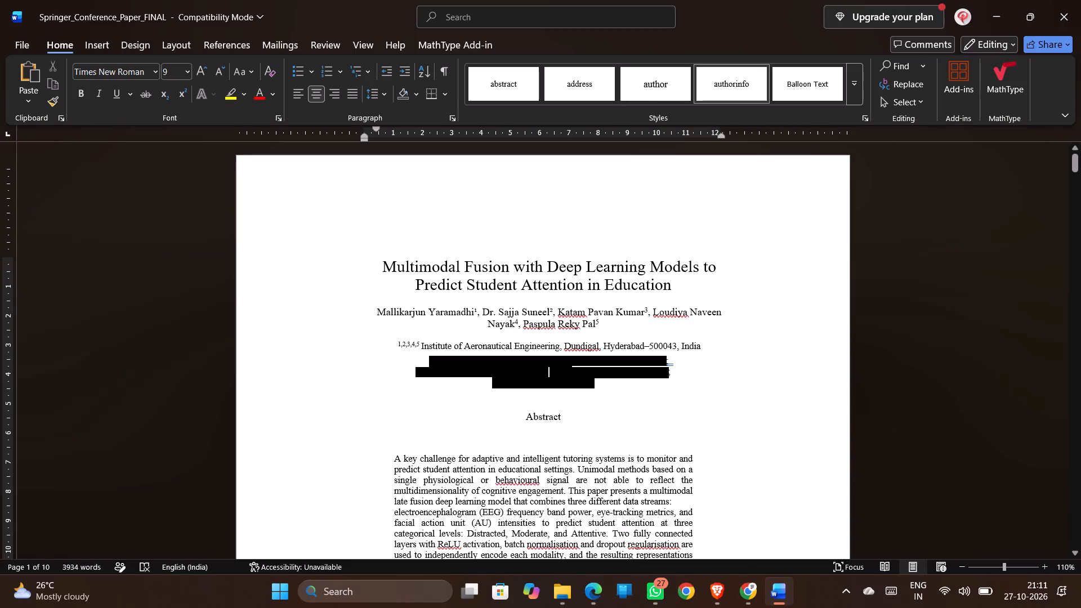
key("BackSpace")
key("BackSpace")
key("BackSpace")
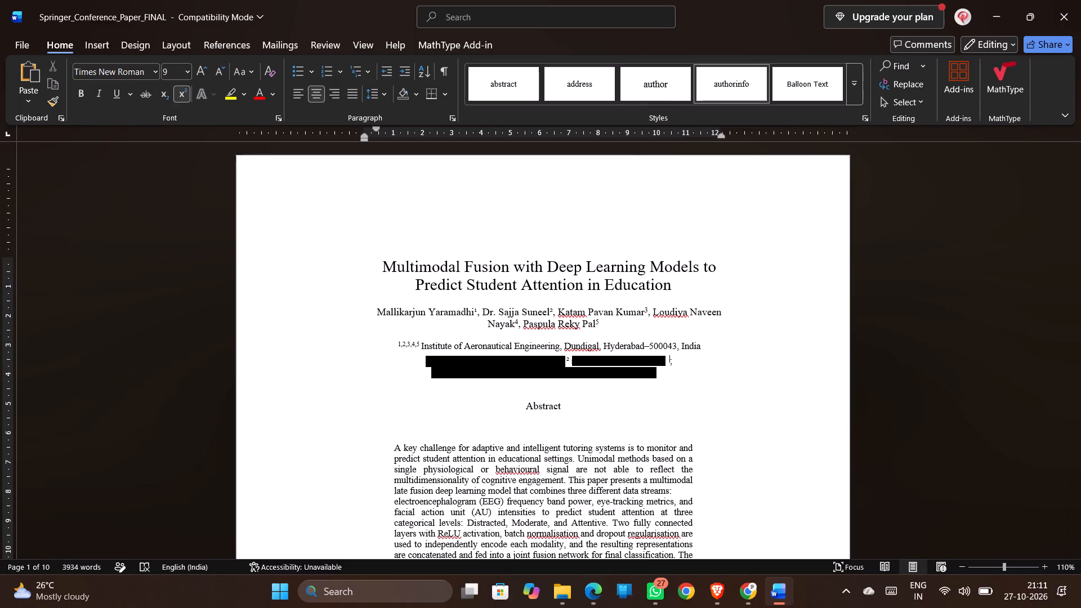
key("BackSpace")
Insert a superscript 3 marker after the second author's email address, just before the semicolon on the first email line.
left_click(176, 94)
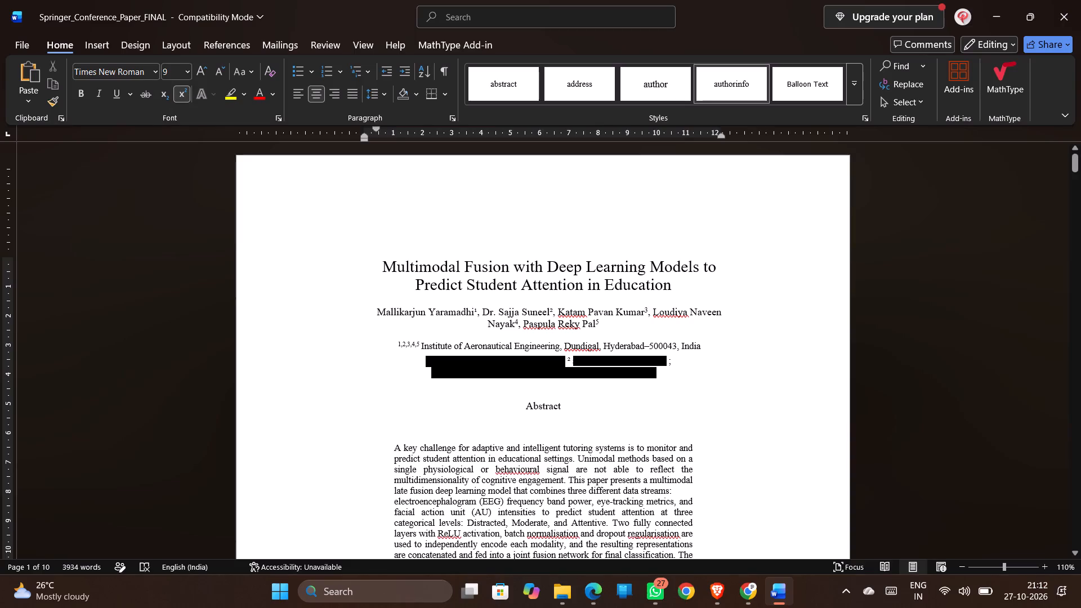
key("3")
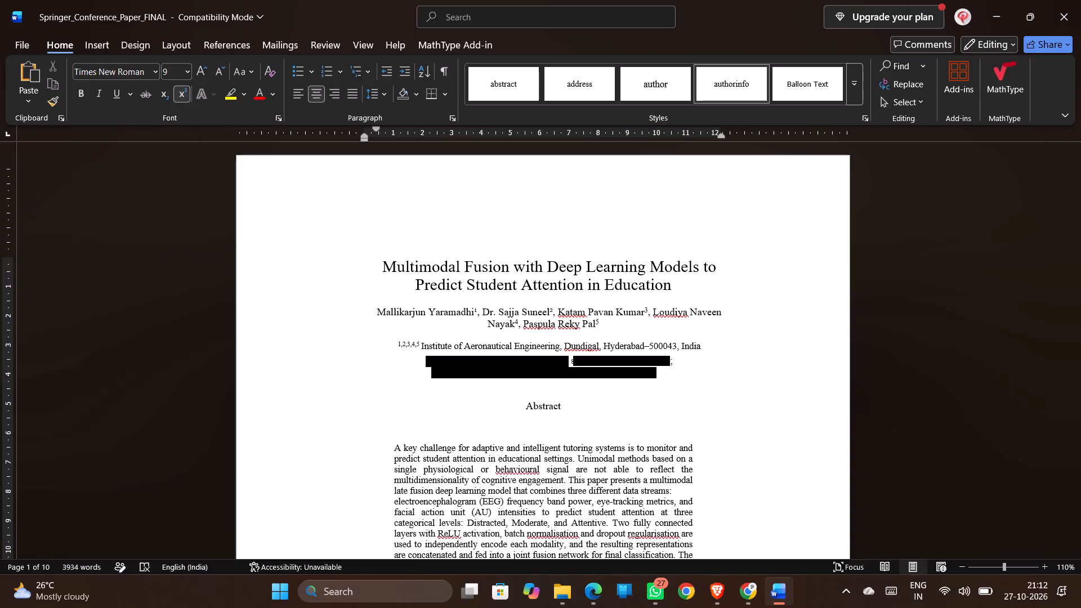
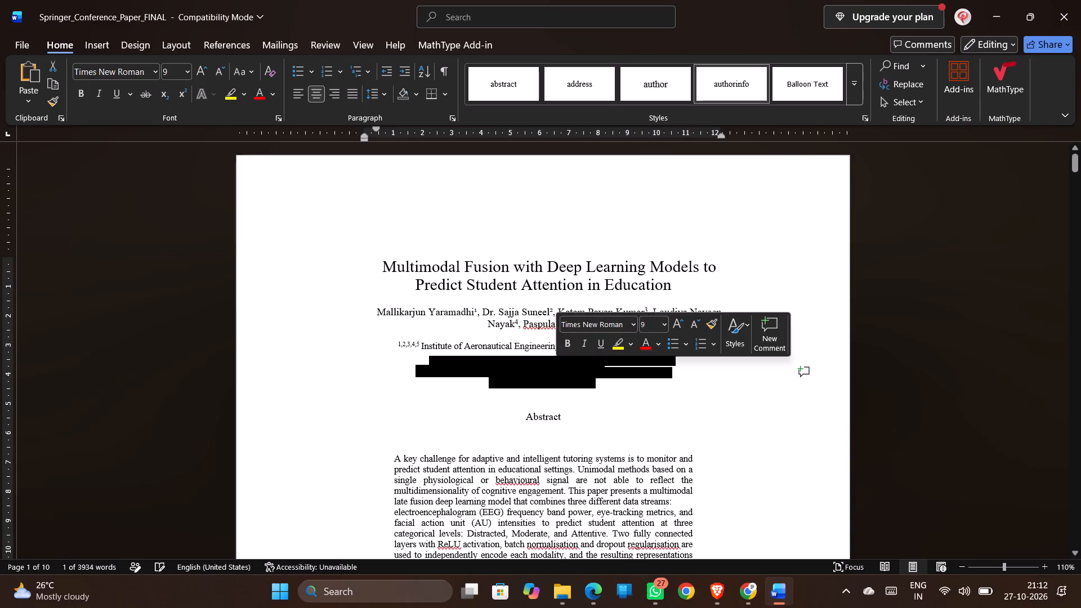
Select the single entry near the middle of the second email line below the affiliation.
left_click(556, 368)
left_click(553, 366)
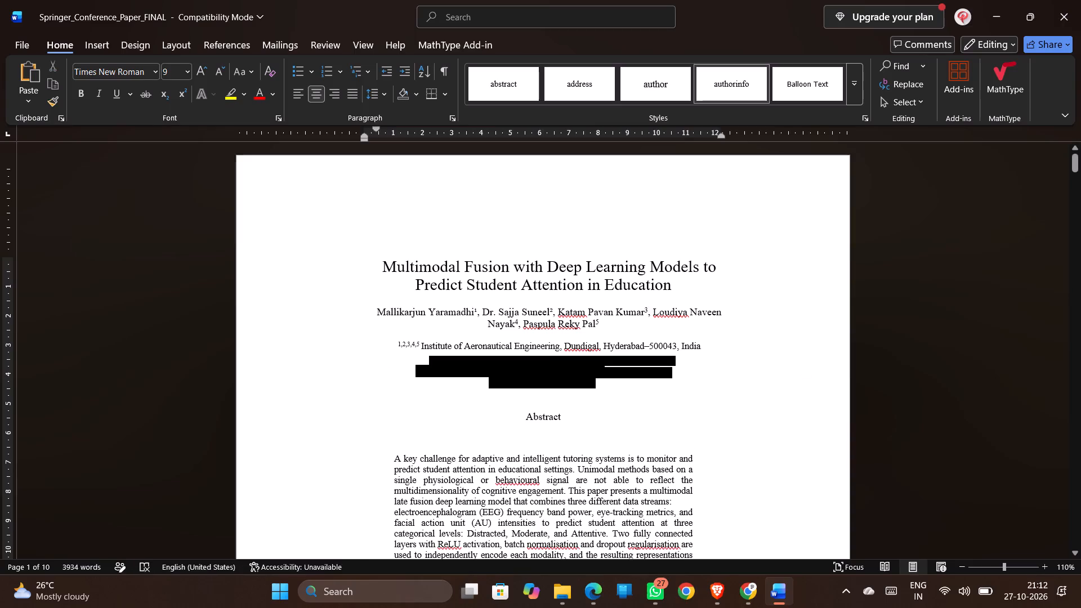
left_click(553, 366)
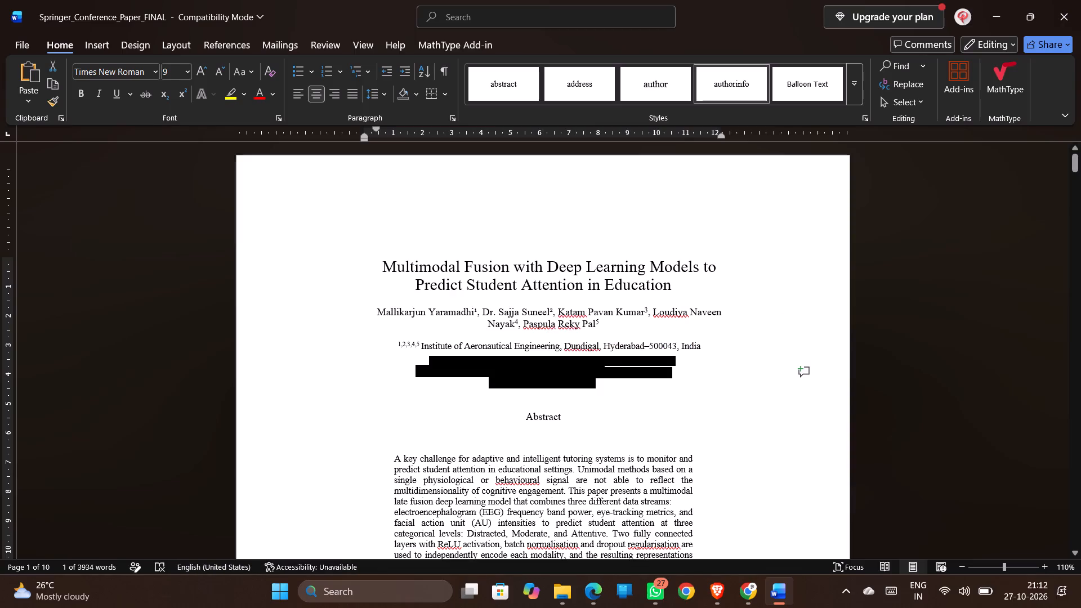
Replace the marker before the fourth author's email address with a superscript 4.
key("4")
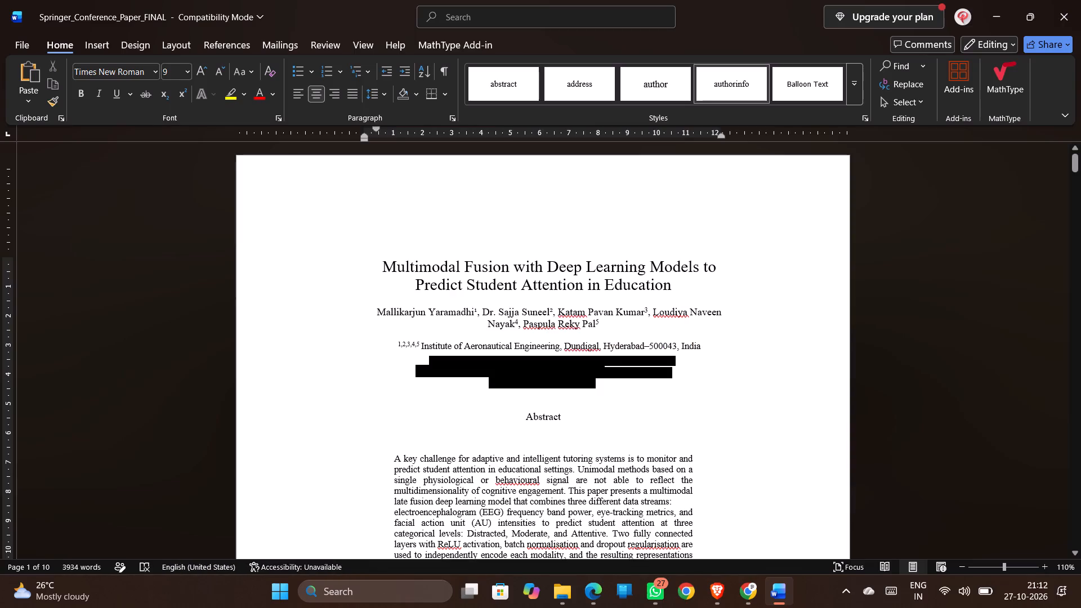
key("BackSpace")
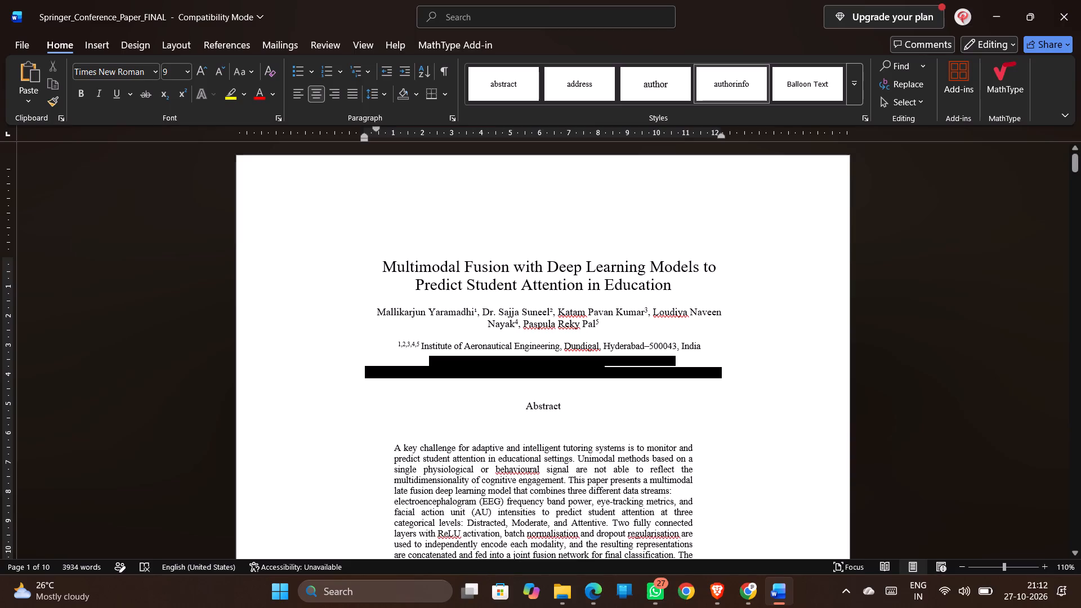
left_click(181, 92)
key("4")
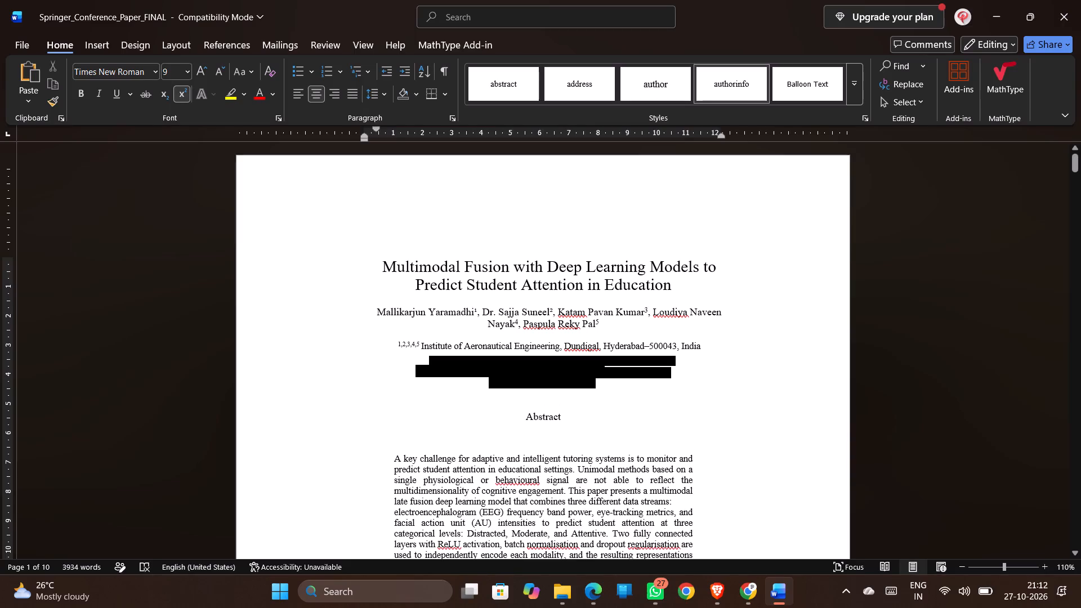
Replace the marker before the last email address, on the final email line, with a superscript 5.
left_click(495, 379)
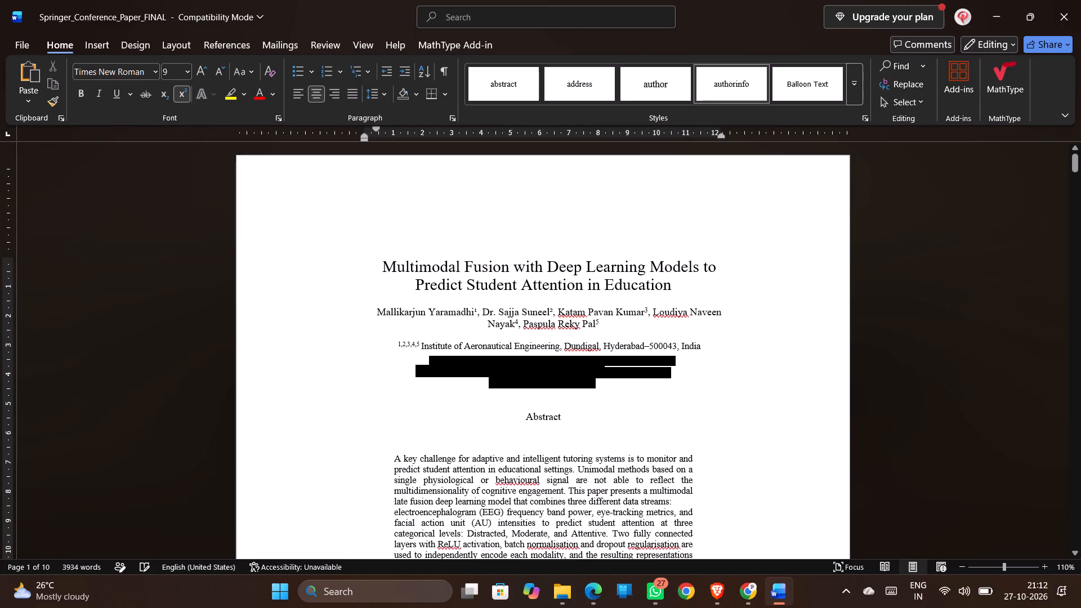
left_click(495, 379)
key("BackSpace")
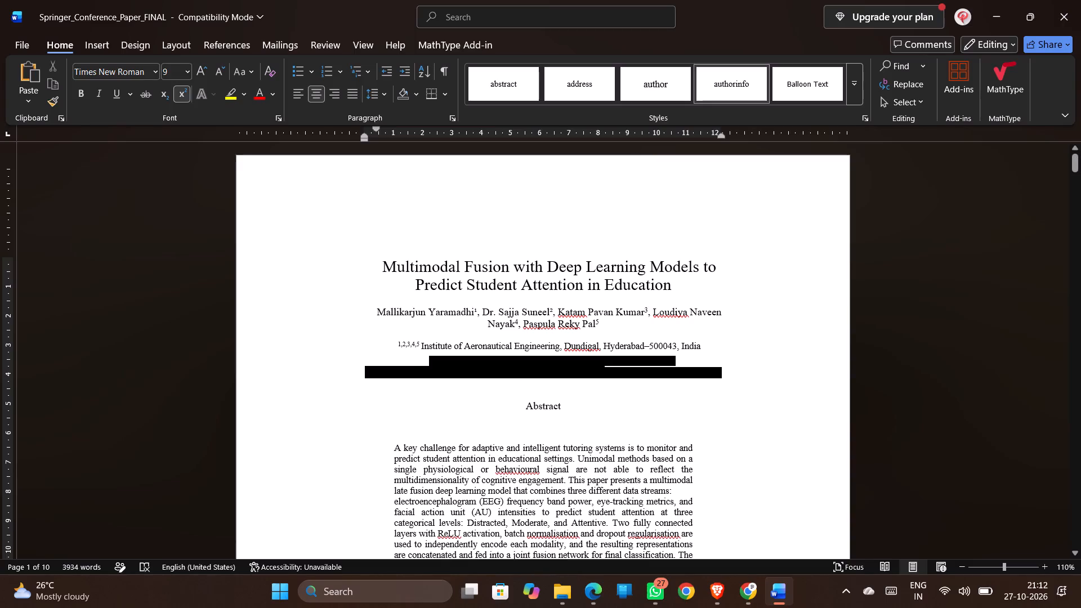
key("5")
left_click(626, 421)
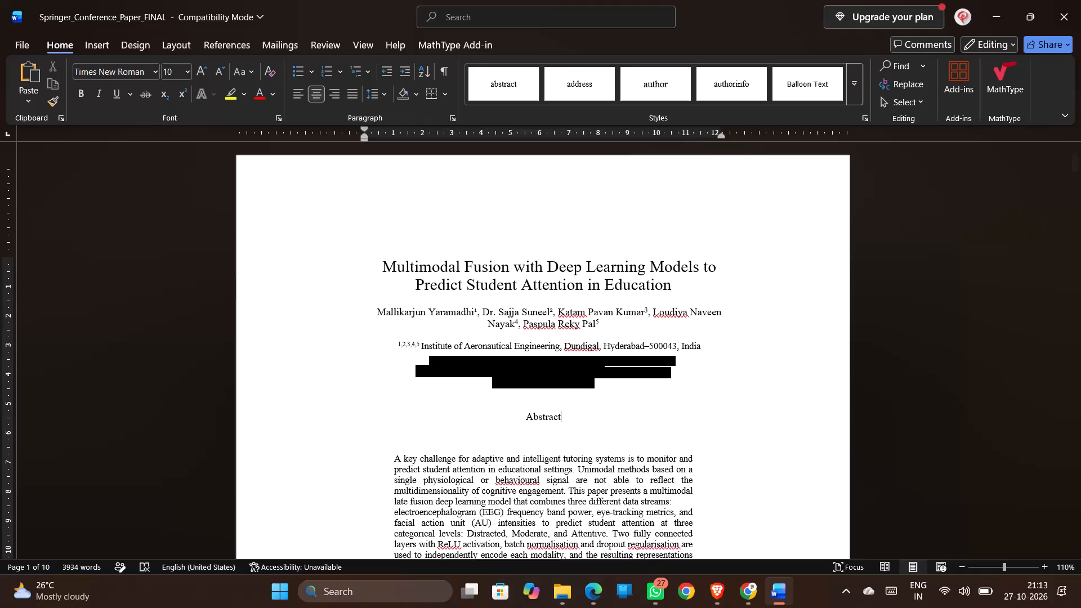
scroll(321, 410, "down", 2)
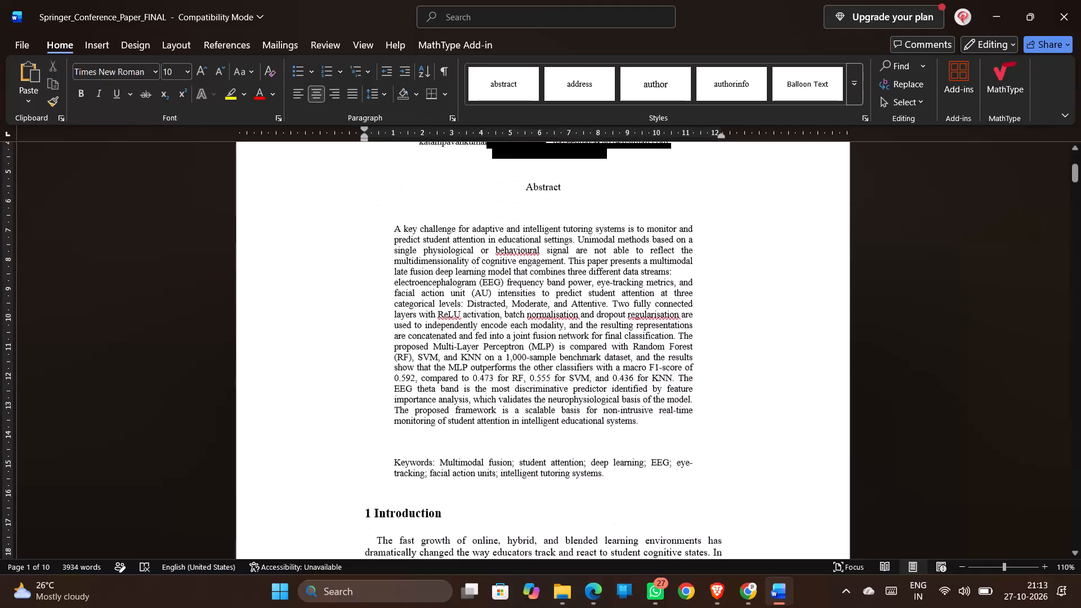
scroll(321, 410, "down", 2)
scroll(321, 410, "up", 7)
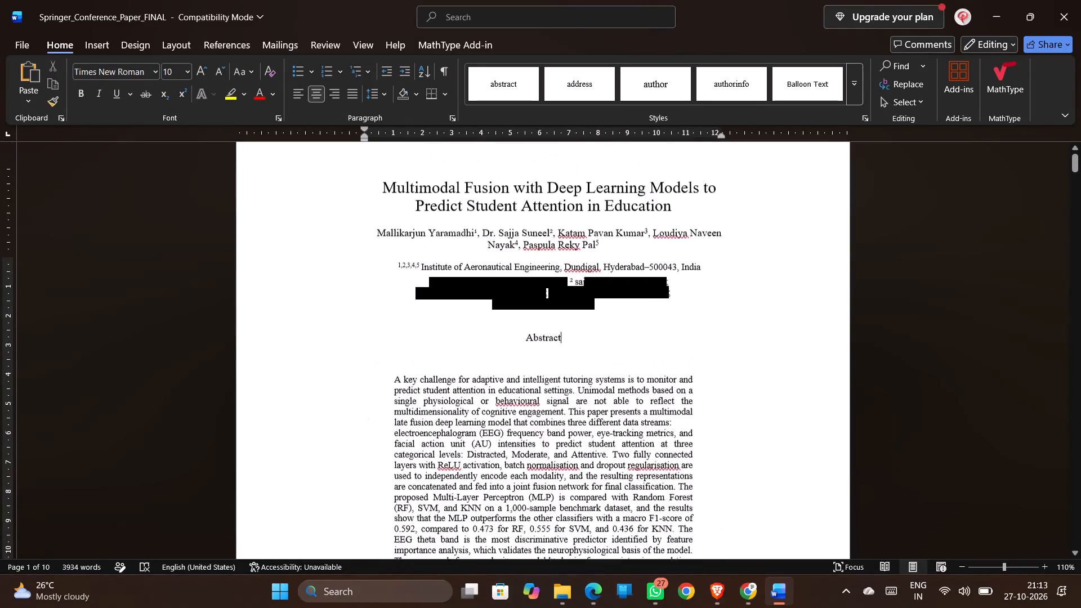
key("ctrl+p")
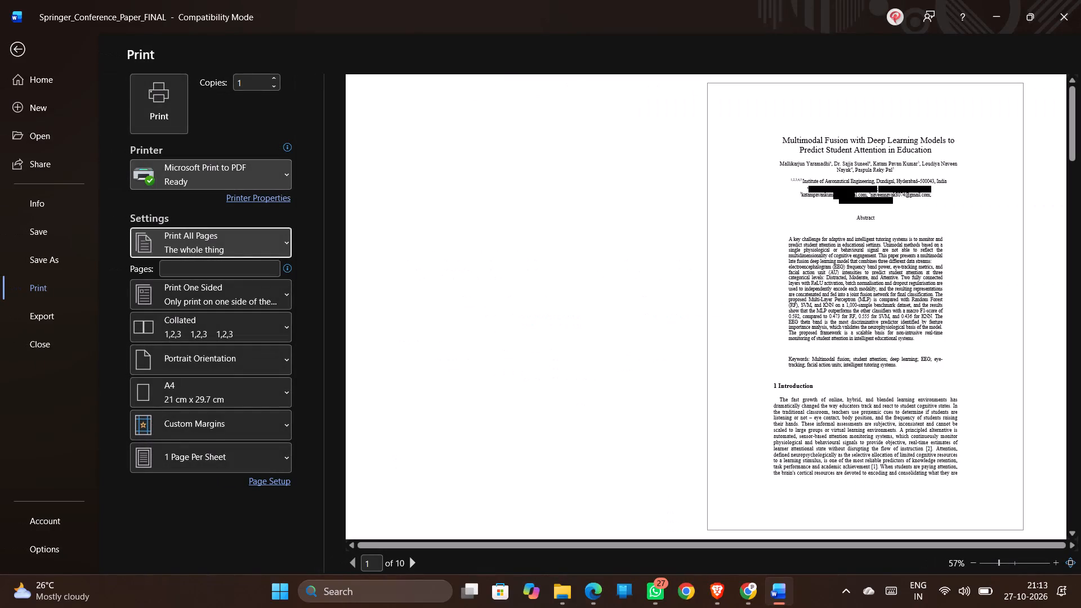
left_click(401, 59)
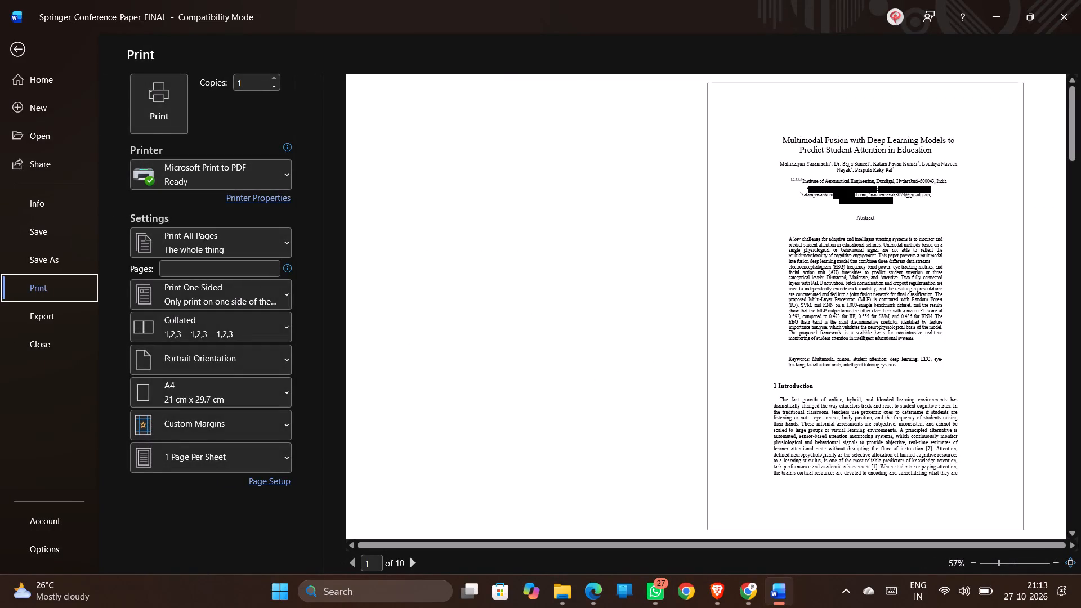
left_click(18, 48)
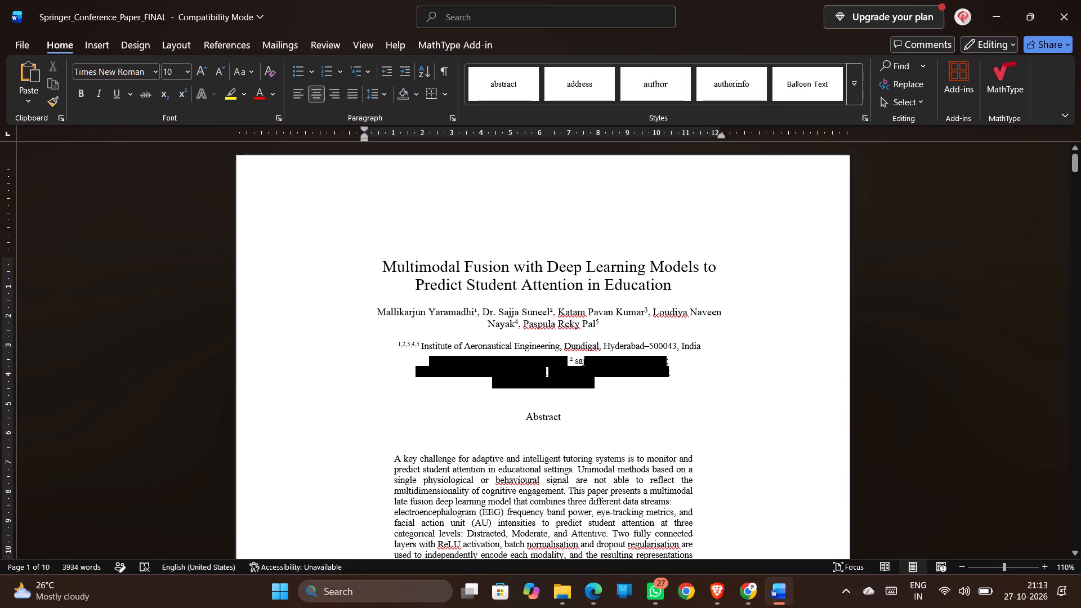
Save the edited conference paper under its current name.
key("ctrl+s")
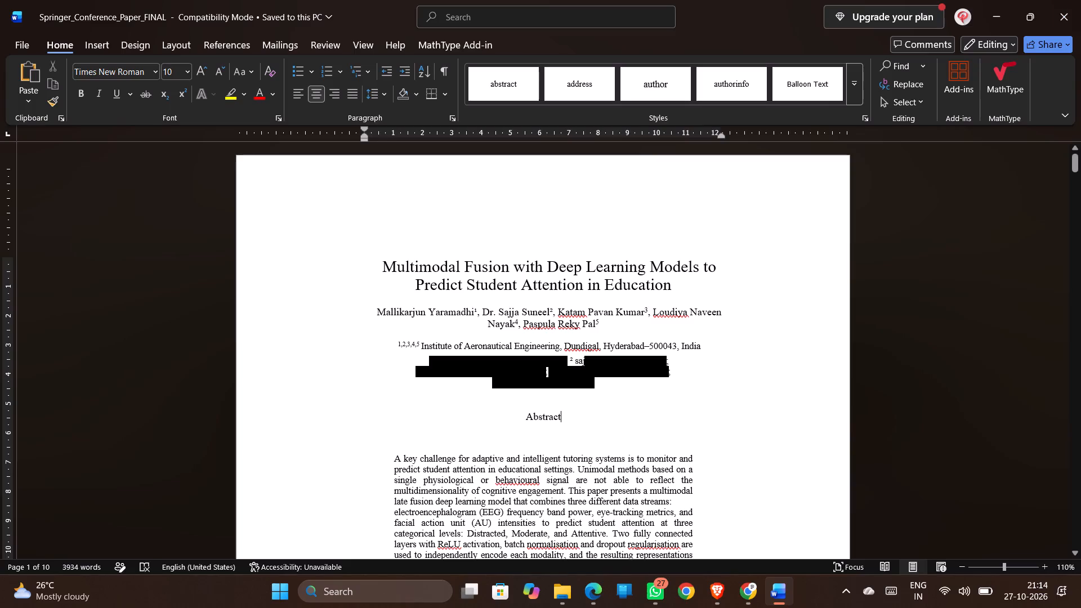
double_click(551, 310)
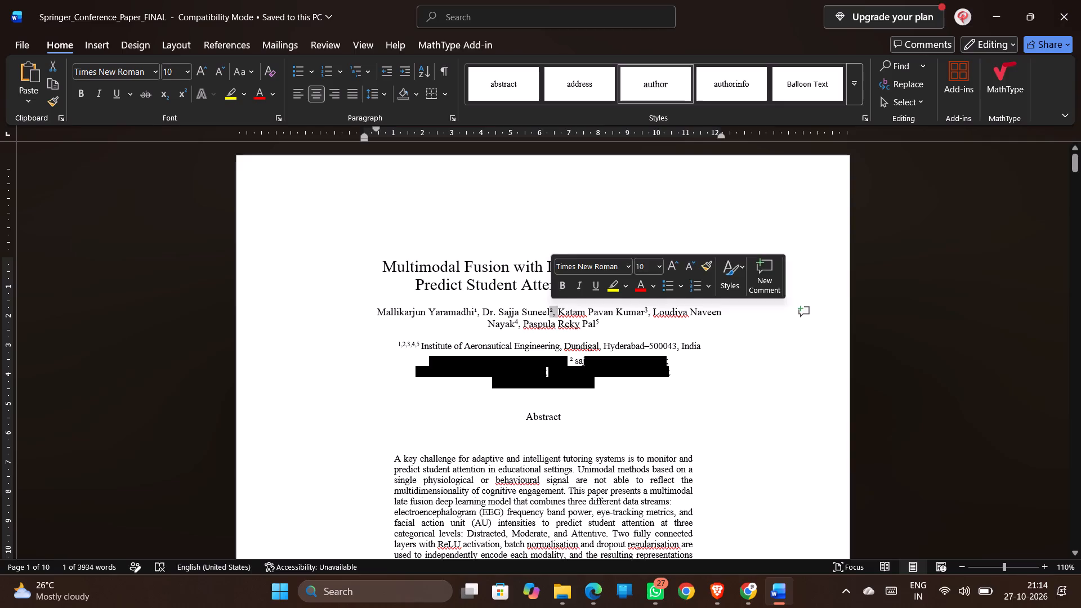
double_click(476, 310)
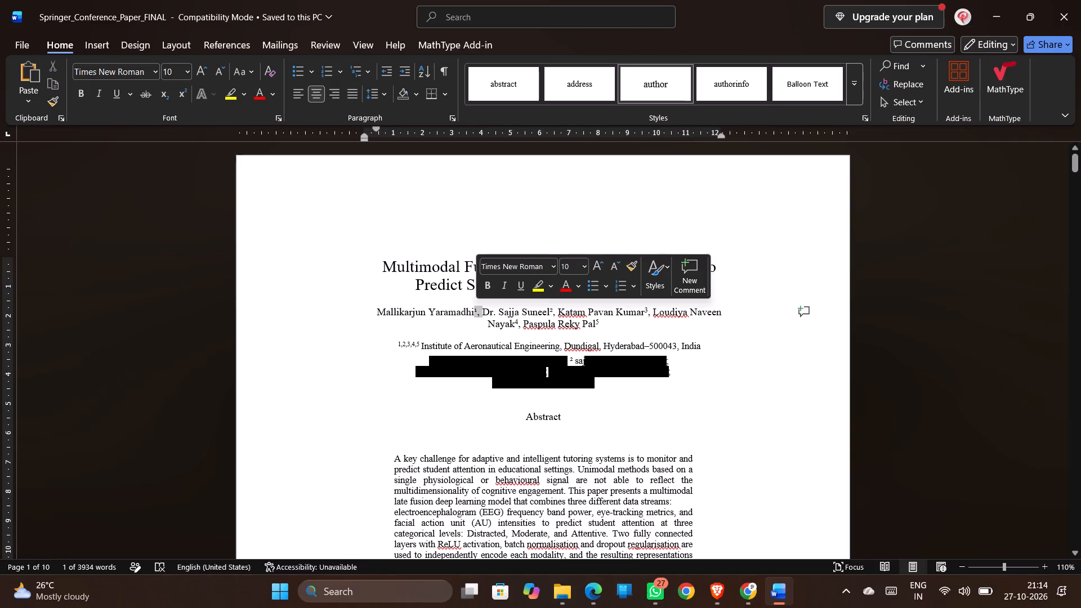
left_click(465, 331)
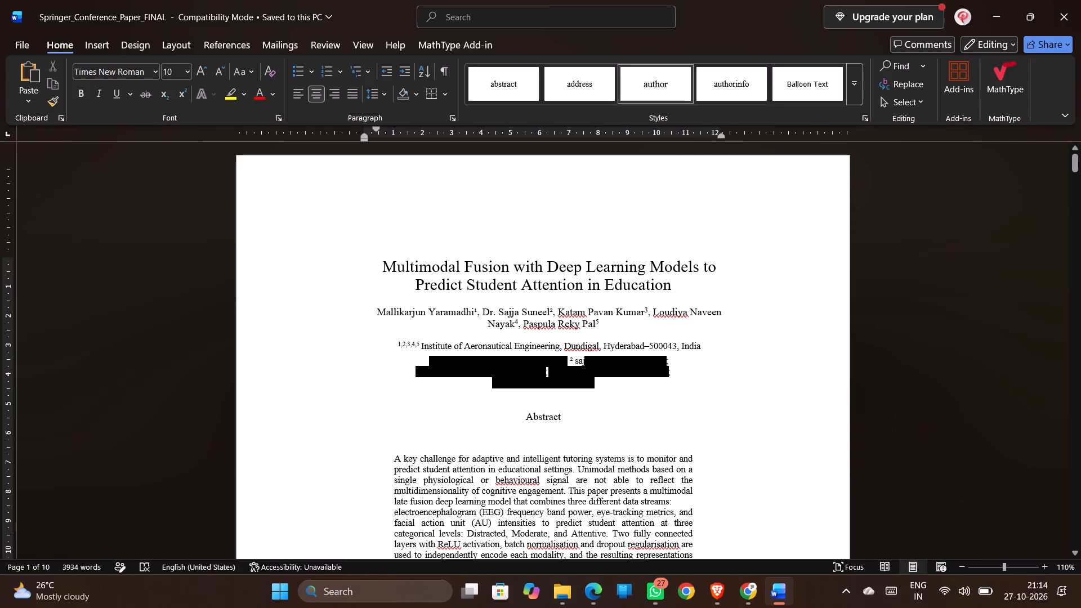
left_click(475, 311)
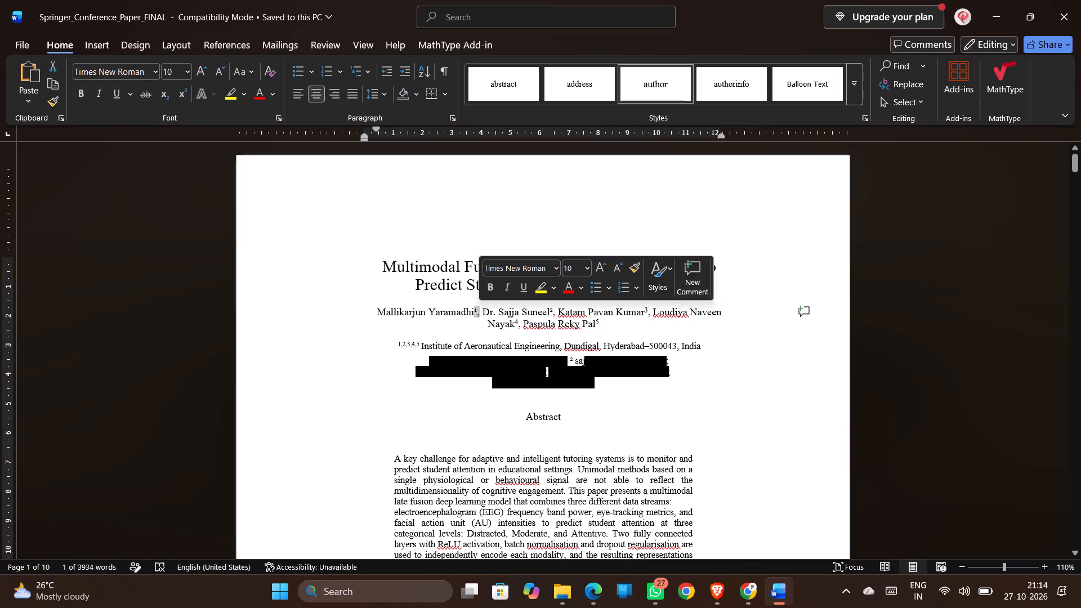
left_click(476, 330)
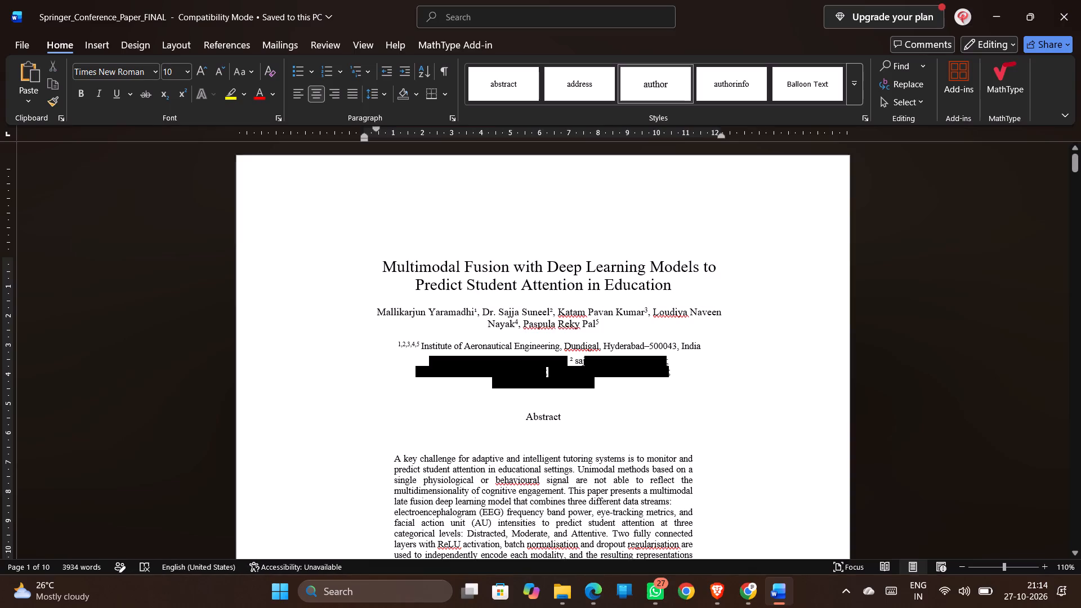
Close the conference paper in Word, leaving the Downloads folder in File Explorer in front.
left_click(1080, 0)
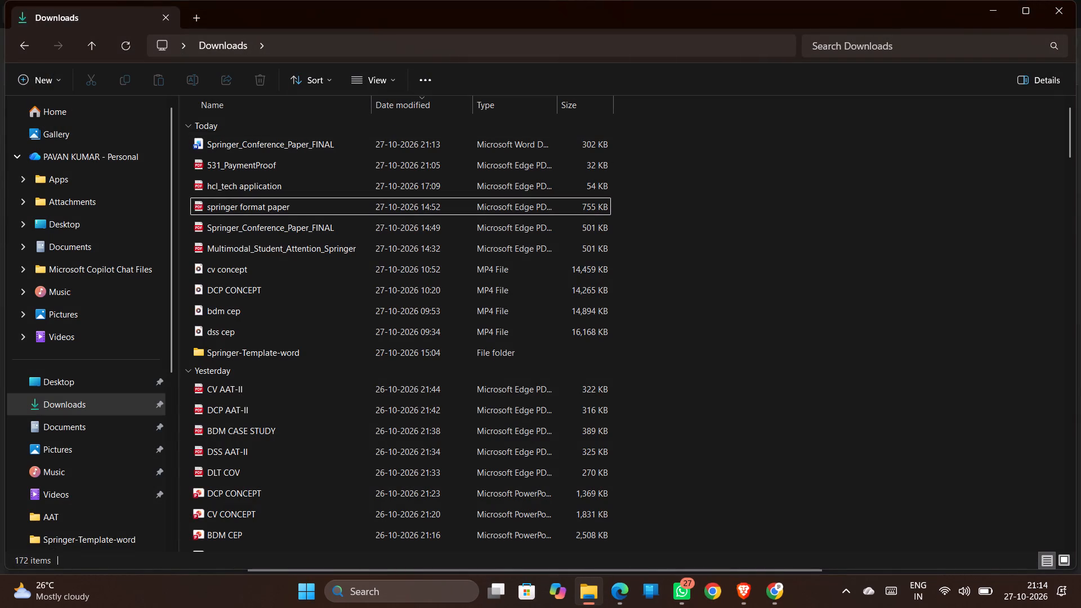
Rename the Word file Springer_Conference_Paper_FINAL as 531_CRC, checking the naming rule in the author guidelines in Chrome.
left_click(259, 142)
left_click(259, 142)
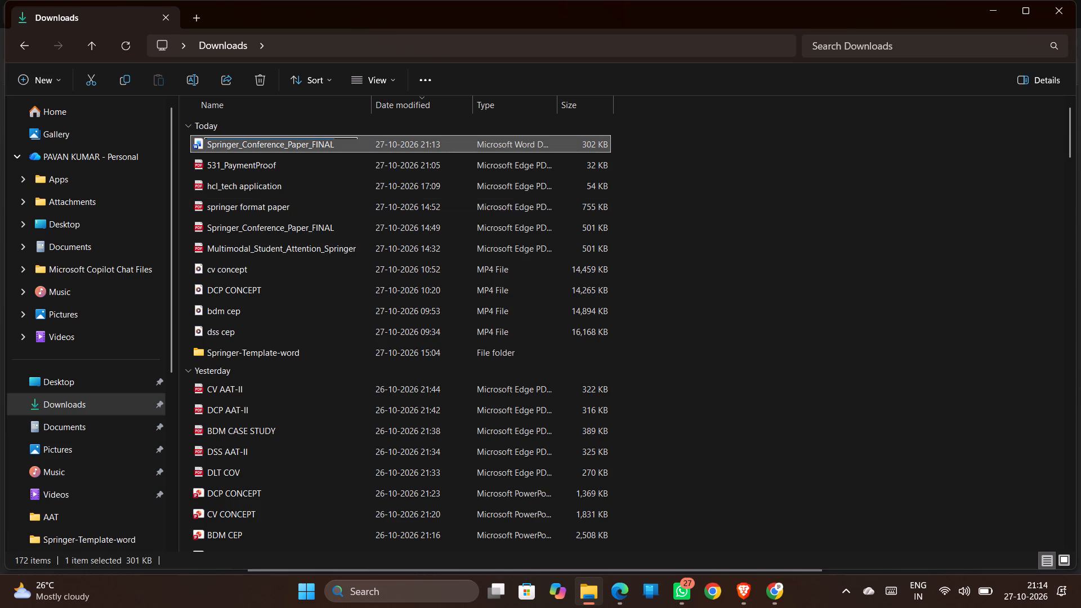
type("531")
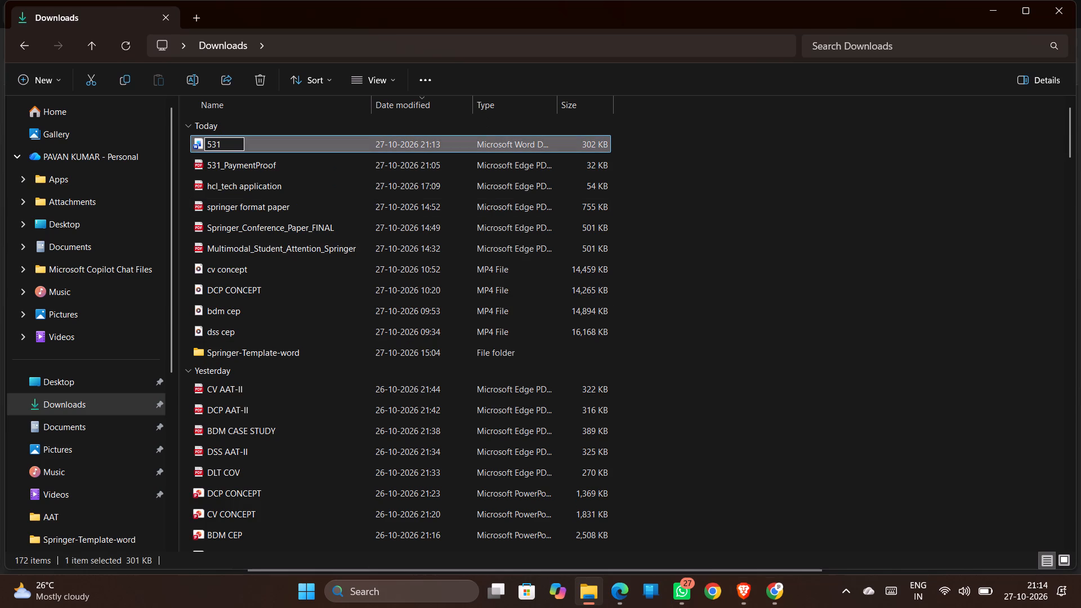
left_click(778, 592)
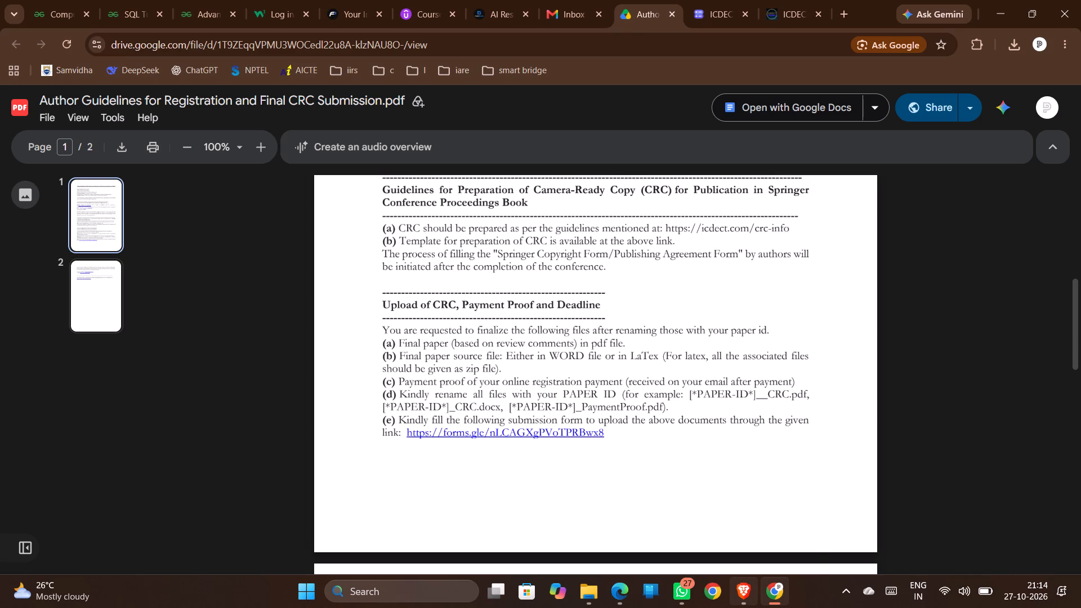
left_click(582, 602)
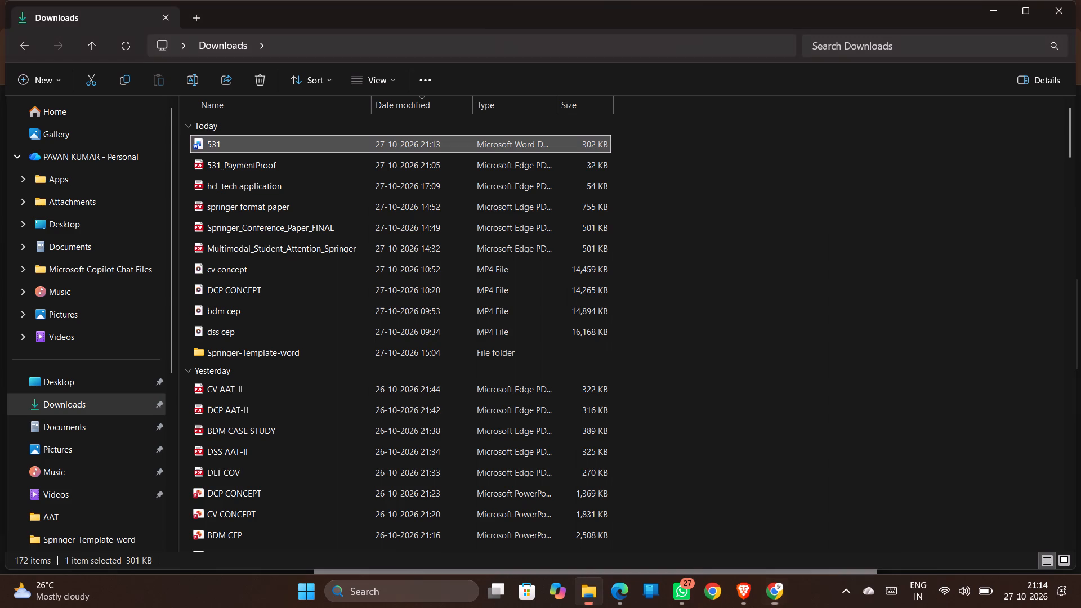
left_click(219, 144)
left_click(219, 144)
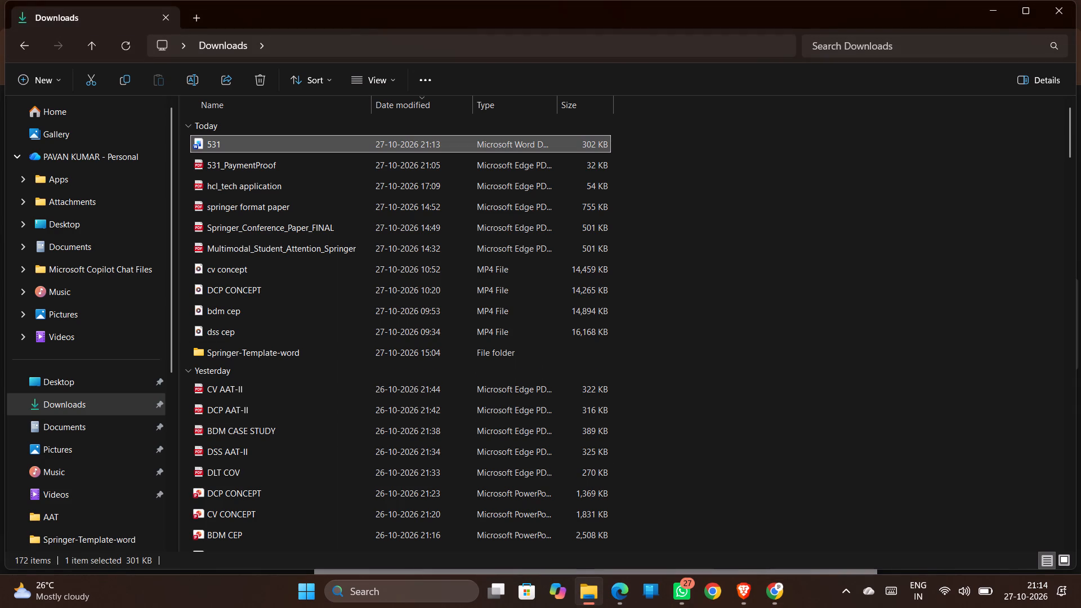
left_click(219, 144)
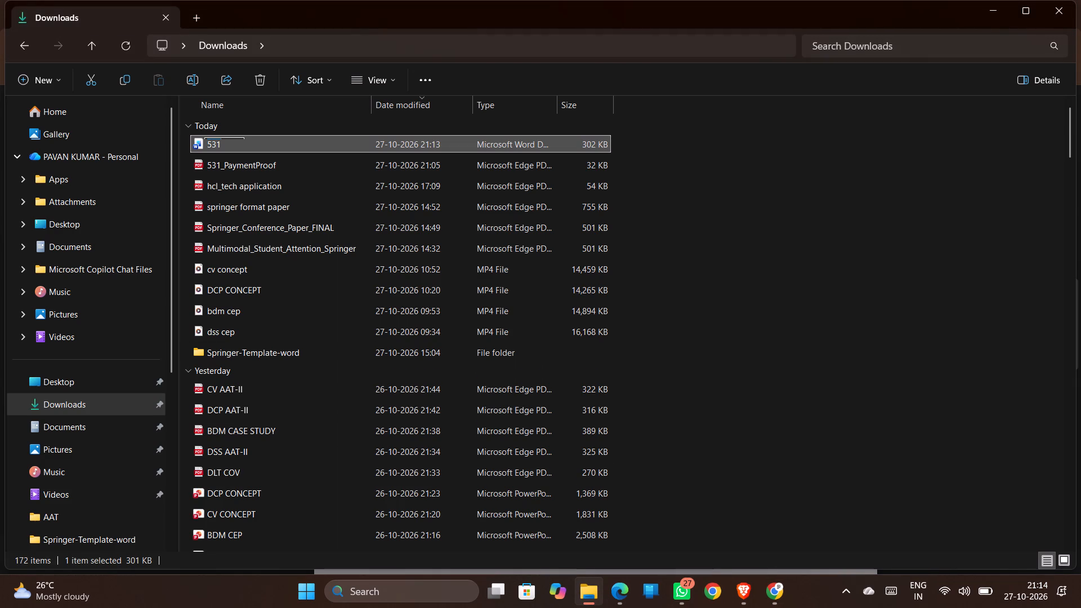
left_click(230, 144)
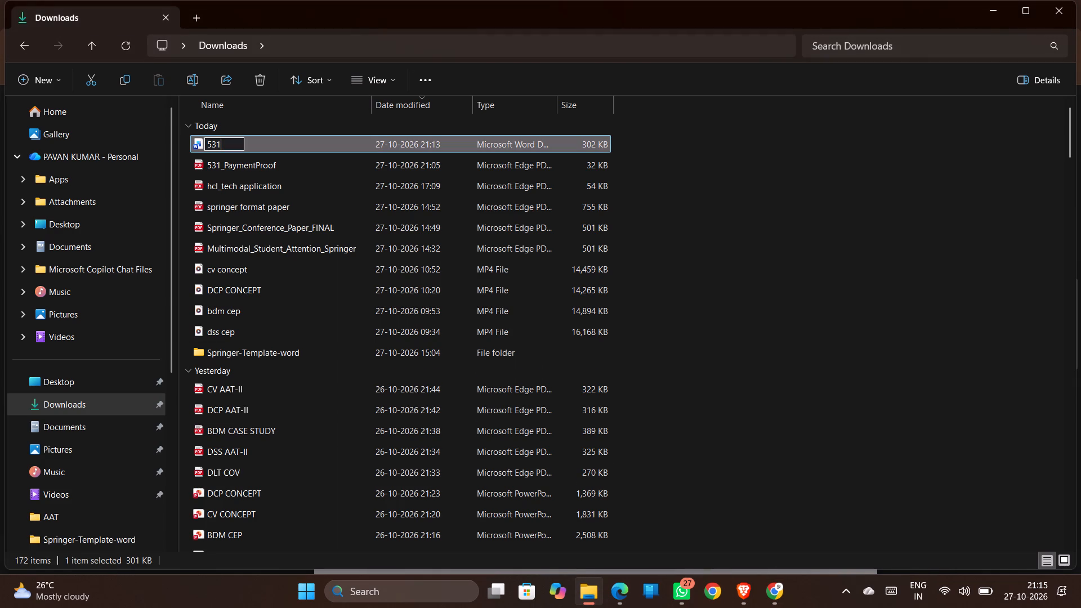
key("shift+underscore")
type("CRC")
key("Return")
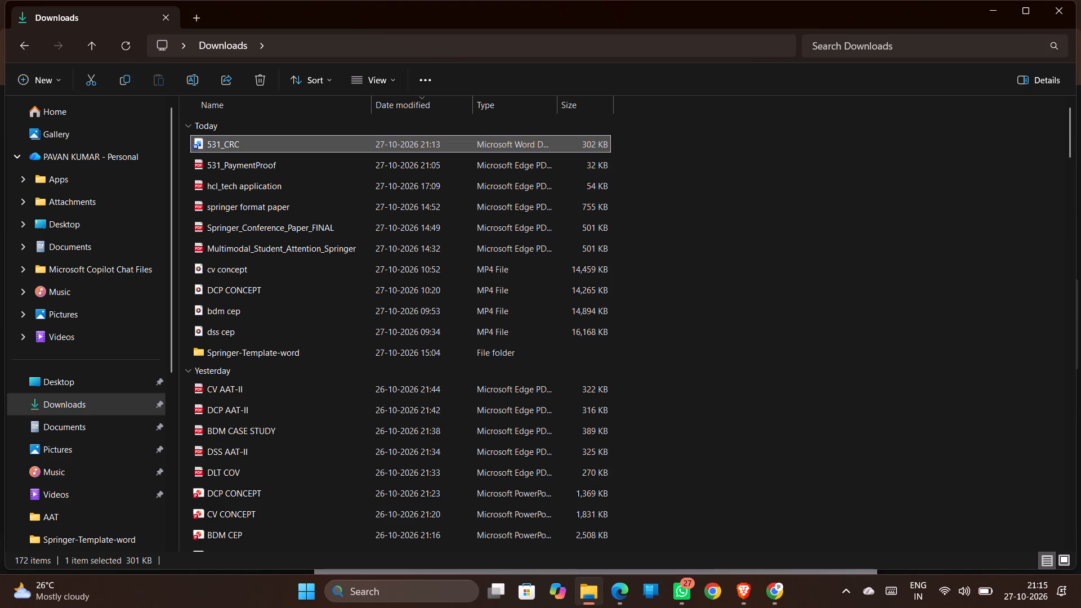
Rename the PDF file "springer format paper" in Downloads as 531_CRC.
left_click(250, 207)
left_click(250, 207)
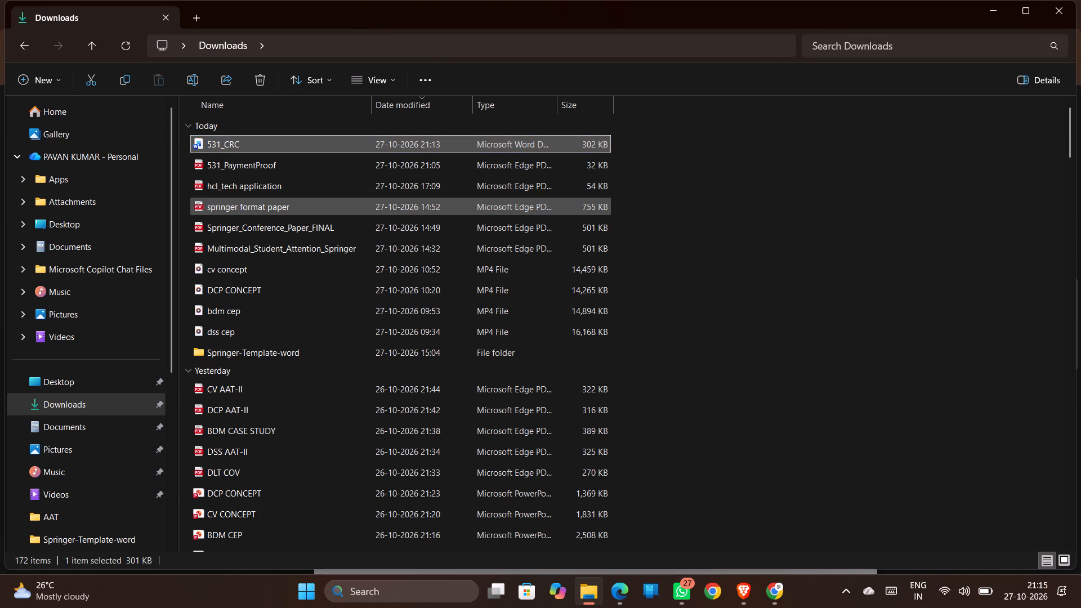
type("531")
type("_CRC")
key("Return")
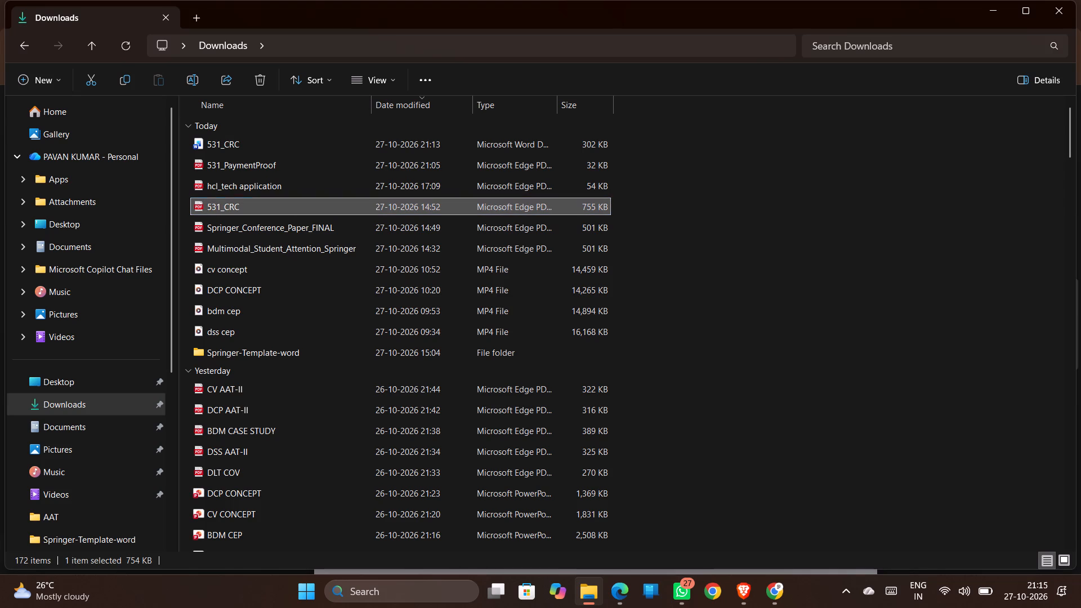
Open the 531_CRC PDF in Edge for viewing and close the springer format paper.pdf tab.
double_click(236, 207)
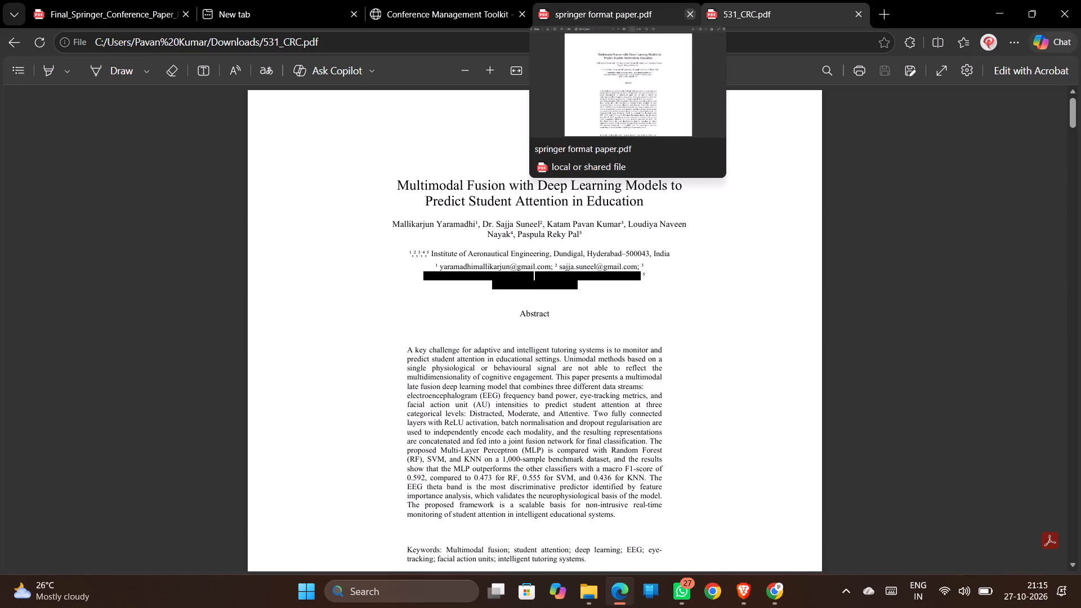
left_click(607, 11)
left_click(607, 11)
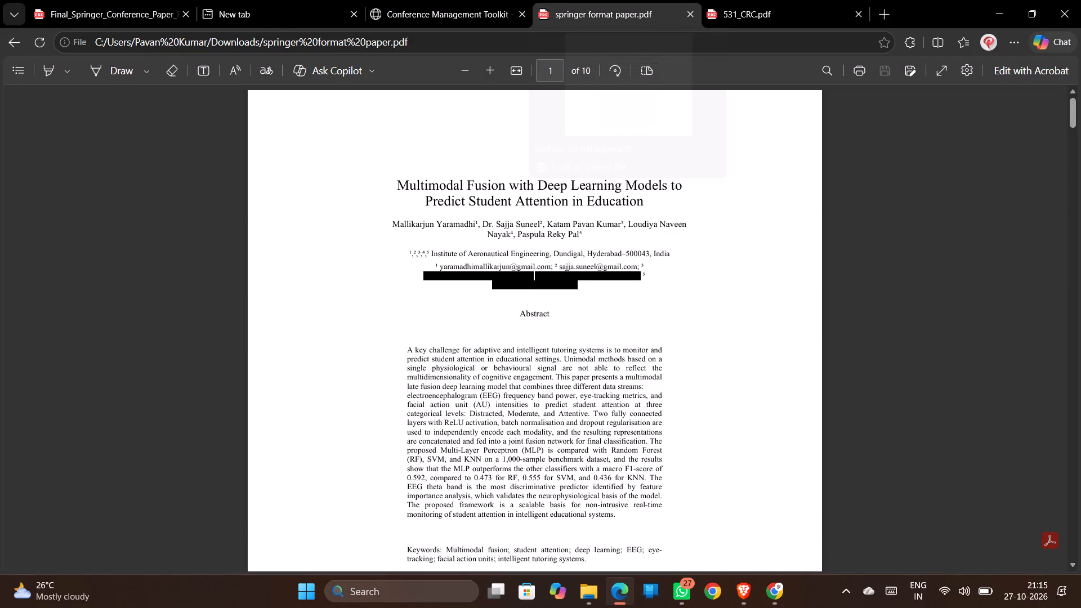
left_click(691, 11)
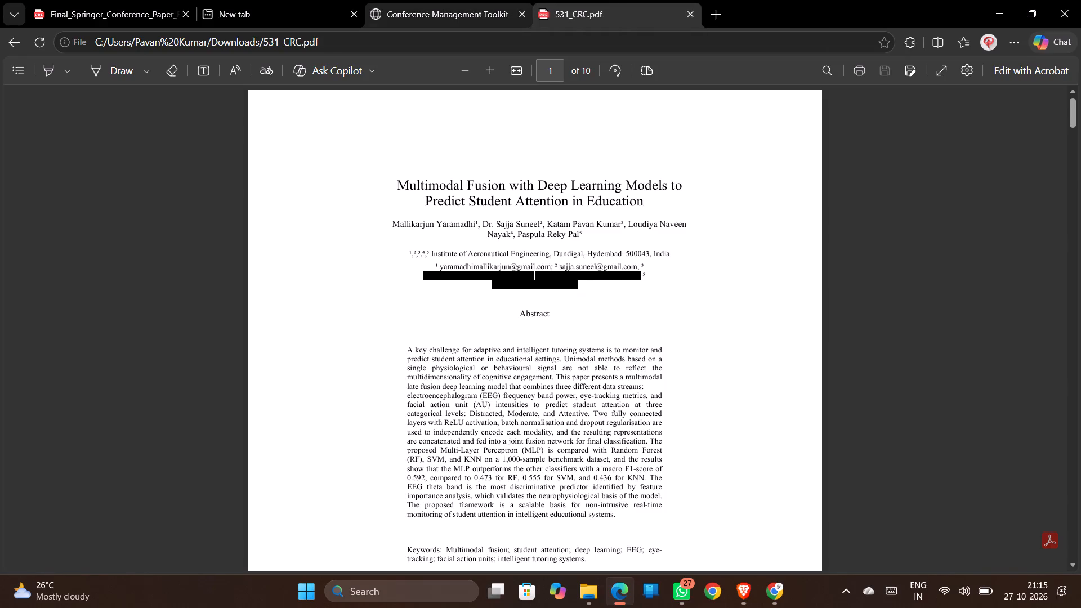
left_click(395, 0)
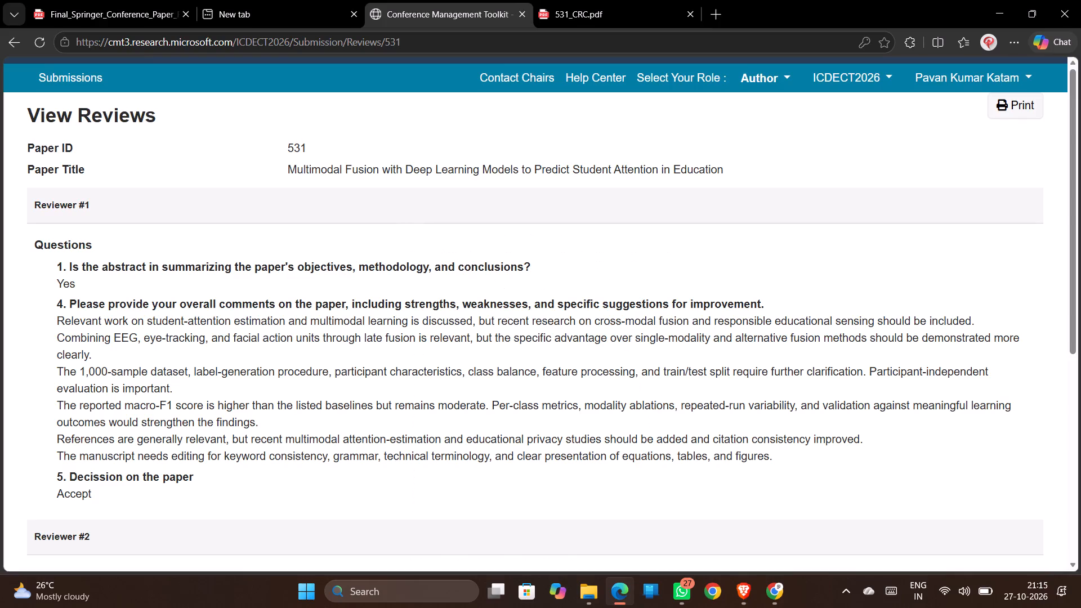
left_click(601, 6)
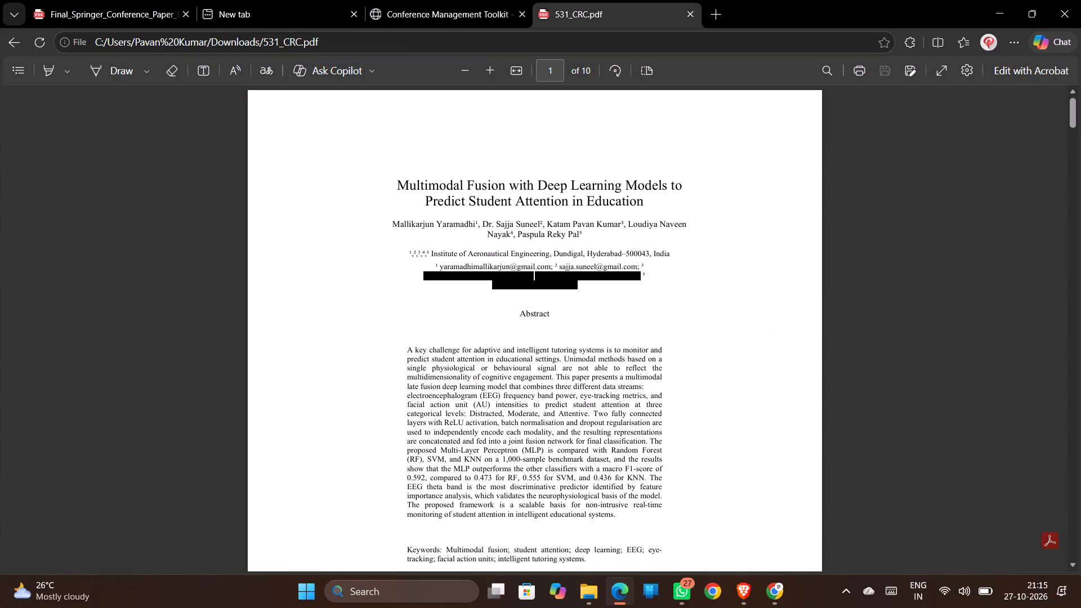
Check the author block in Final_Springer_Conference_Paper_FINAL.pdf and in the 531_CRC PDF in Edge, closing each PDF once viewed.
left_click(149, 1)
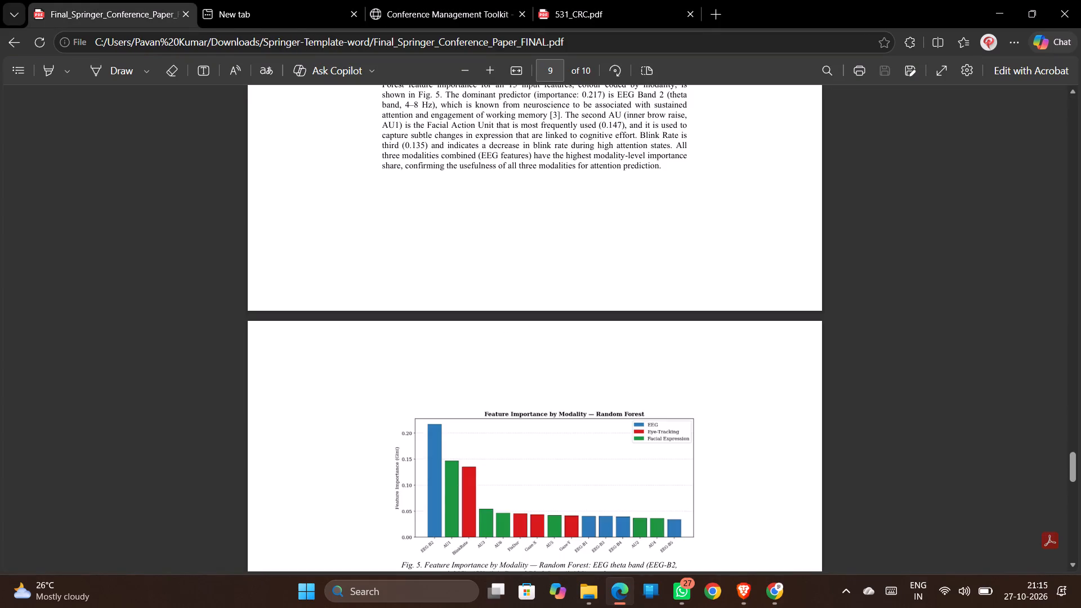
scroll(440, 255, "up", 17)
scroll(440, 255, "up", 9)
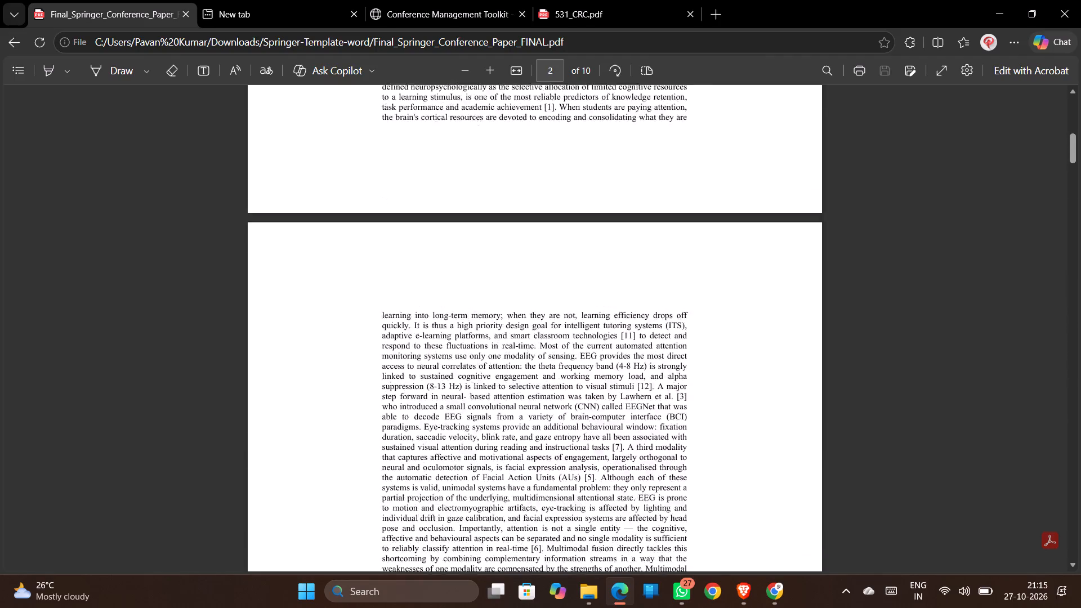
scroll(440, 255, "up", 9)
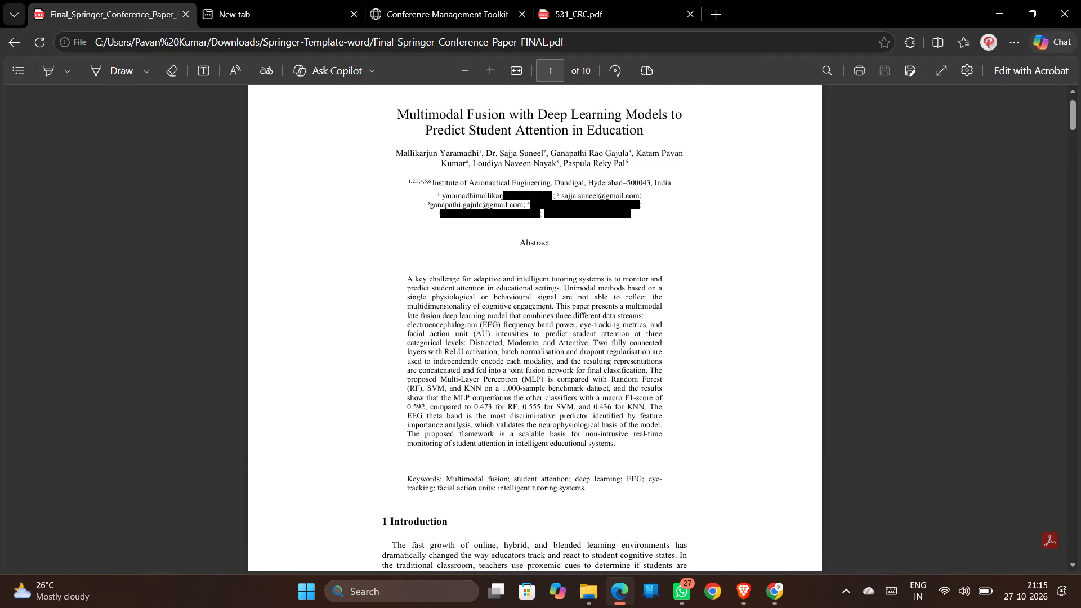
left_click(186, 19)
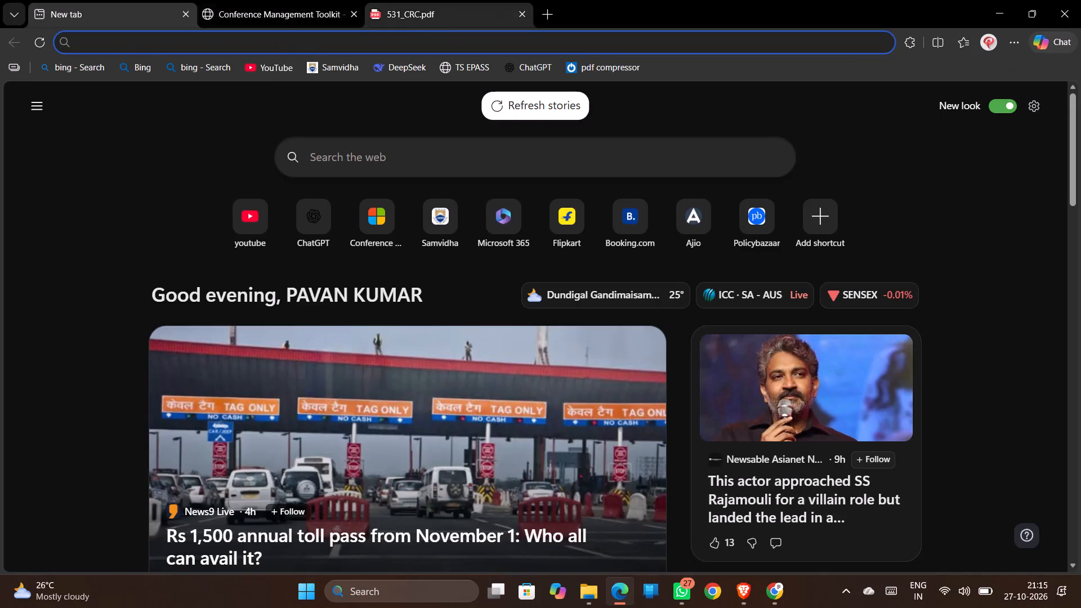
left_click(407, 3)
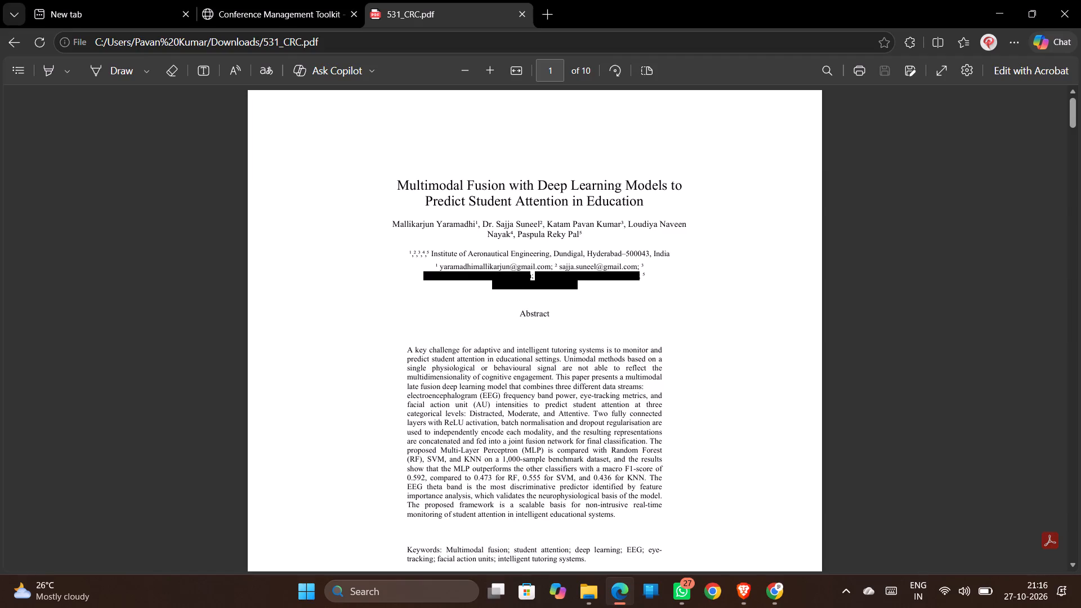
left_click(527, 14)
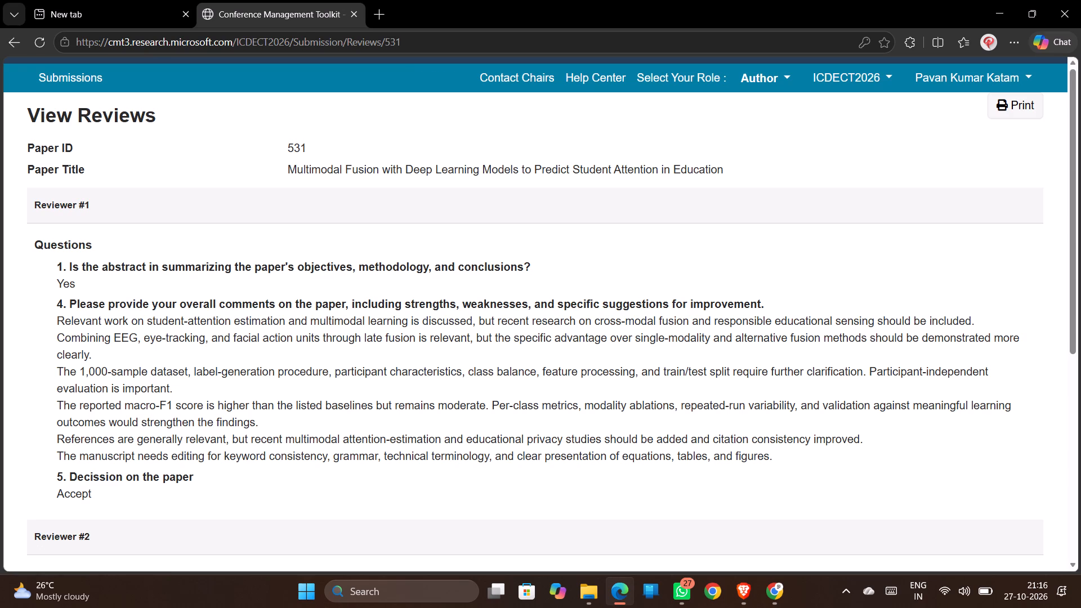
Open the 531_CRC Word document from Downloads, print it to PDF over the existing 531_CRC PDF there, and close Word.
left_click(593, 591)
double_click(320, 146)
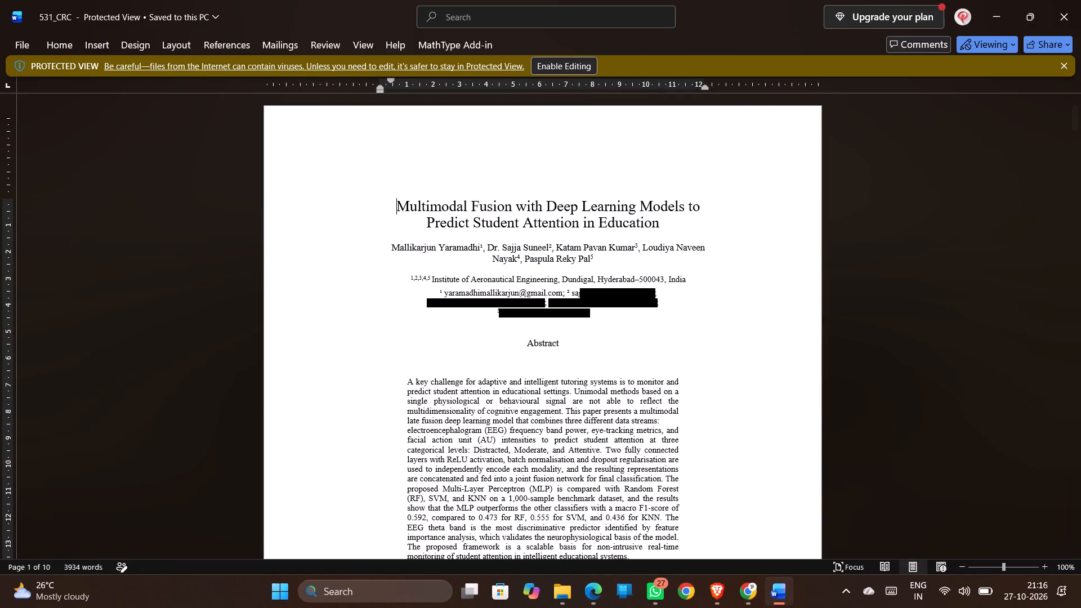
key("ctrl+p")
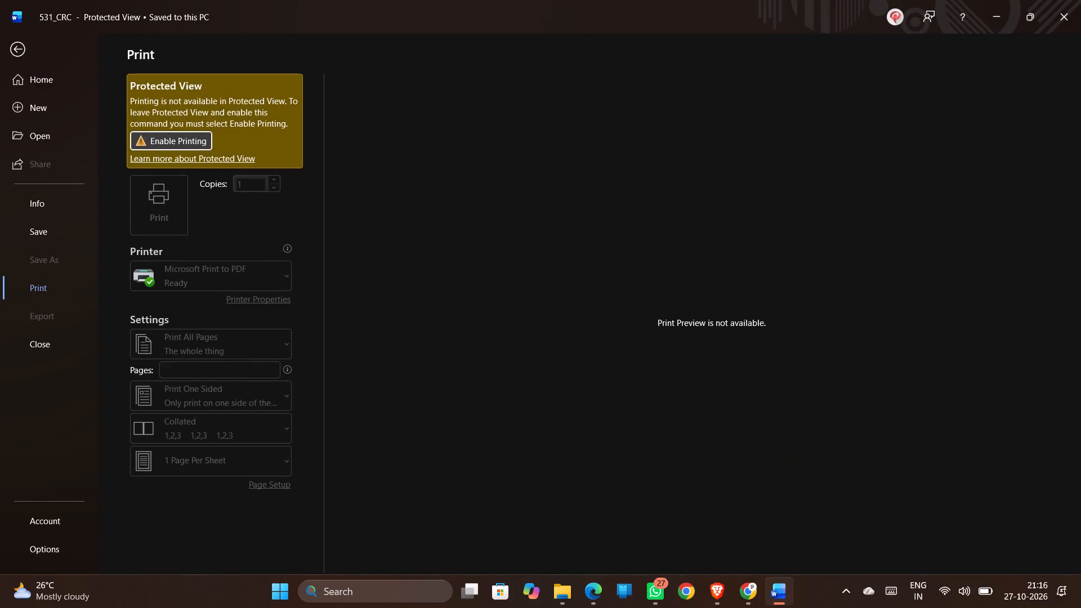
left_click(175, 139)
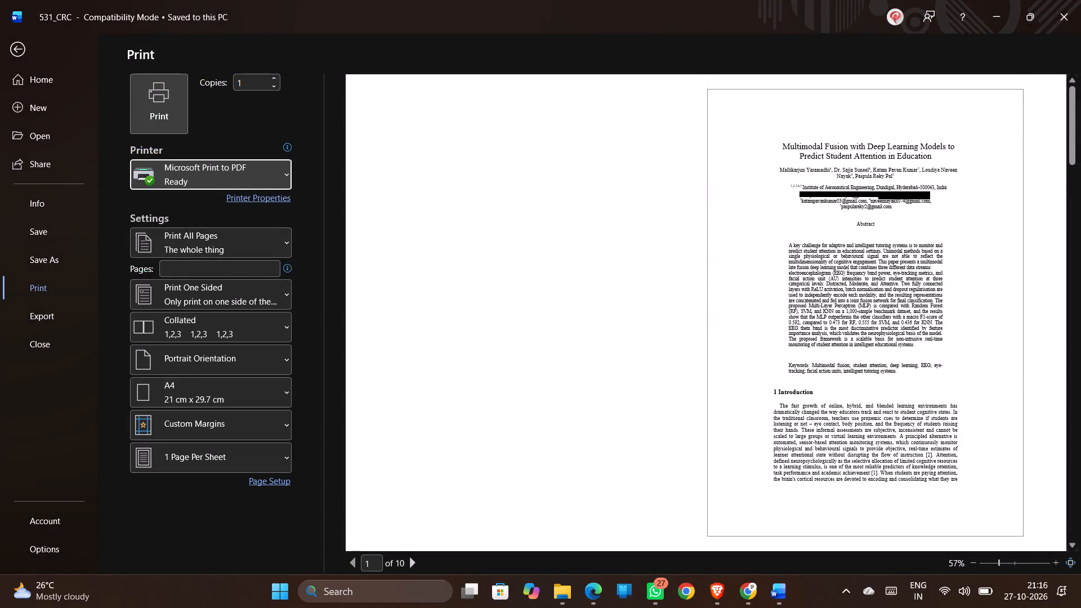
left_click(172, 108)
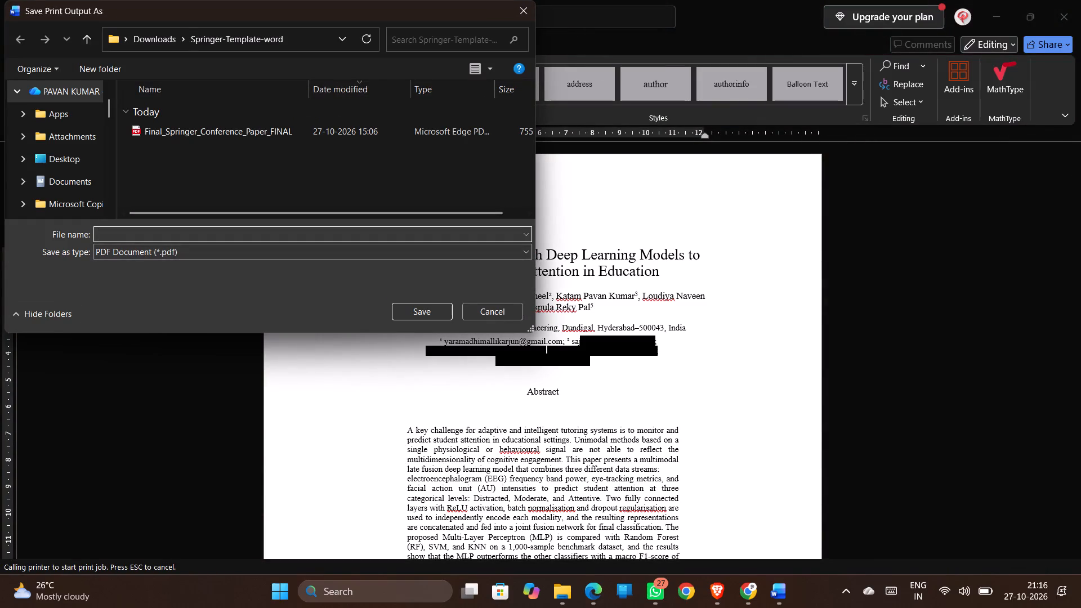
left_click(143, 32)
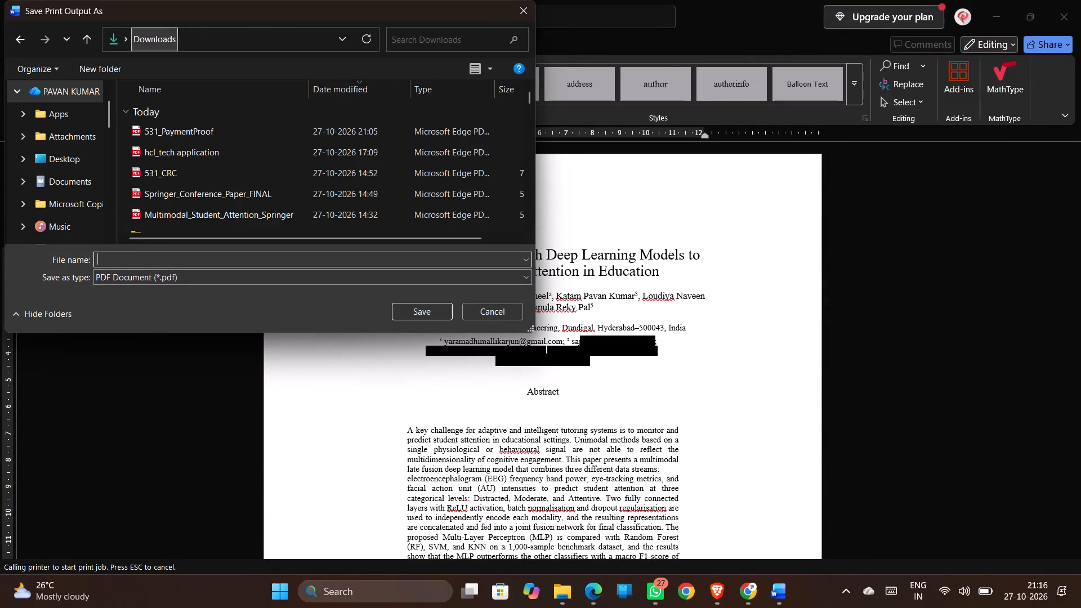
left_click(189, 124)
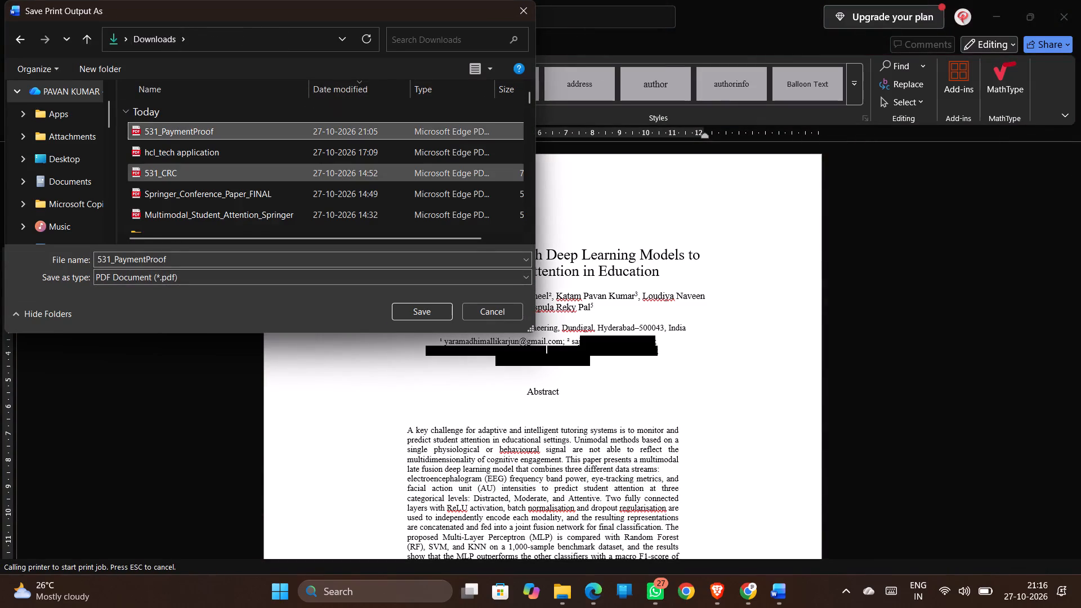
left_click(194, 172)
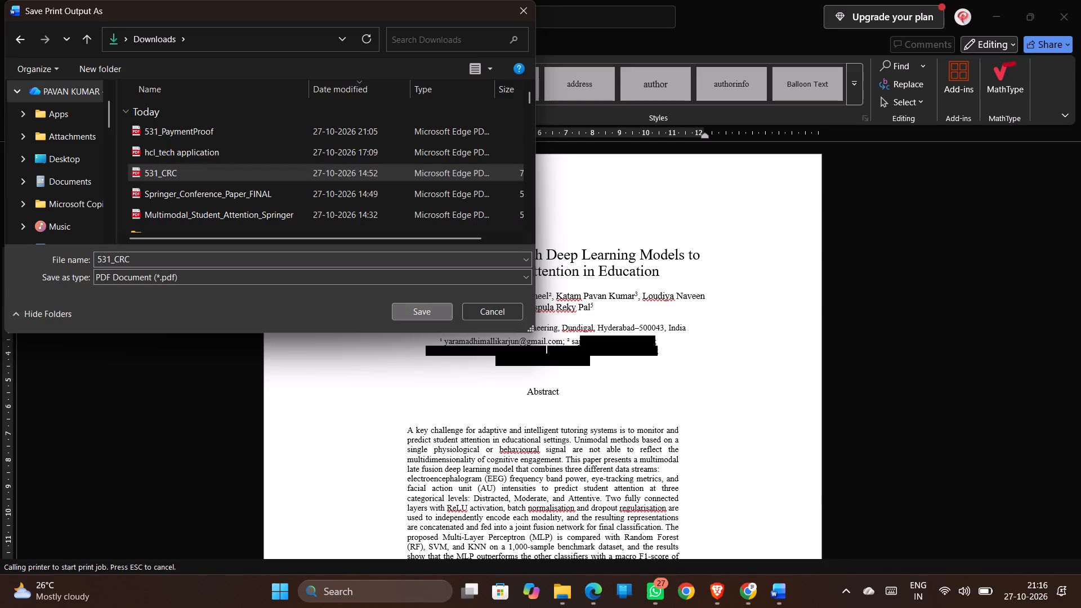
left_click(401, 314)
left_click(565, 292)
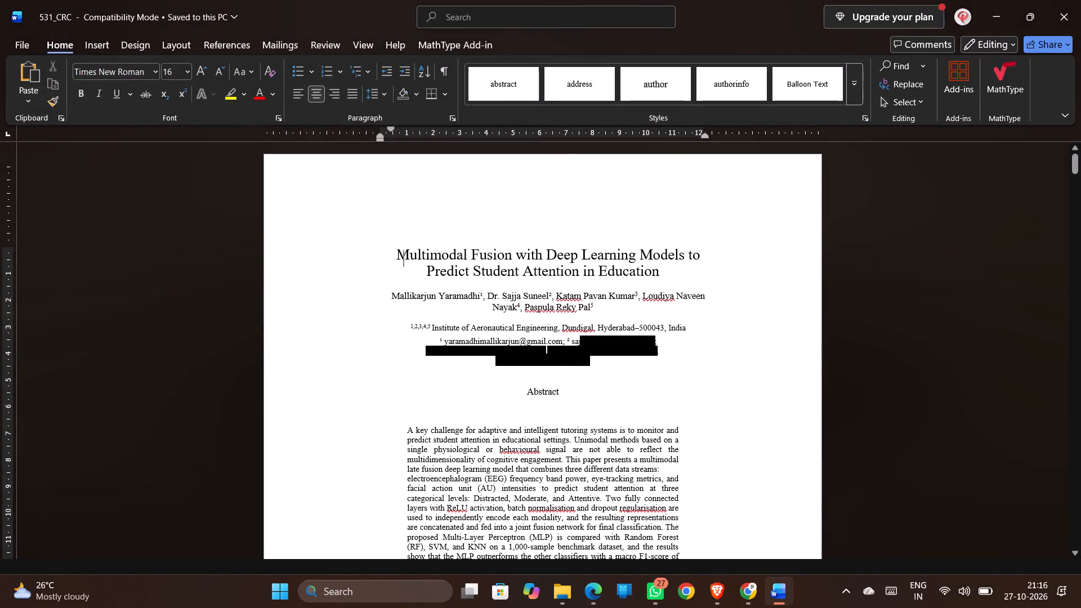
left_click(1054, 15)
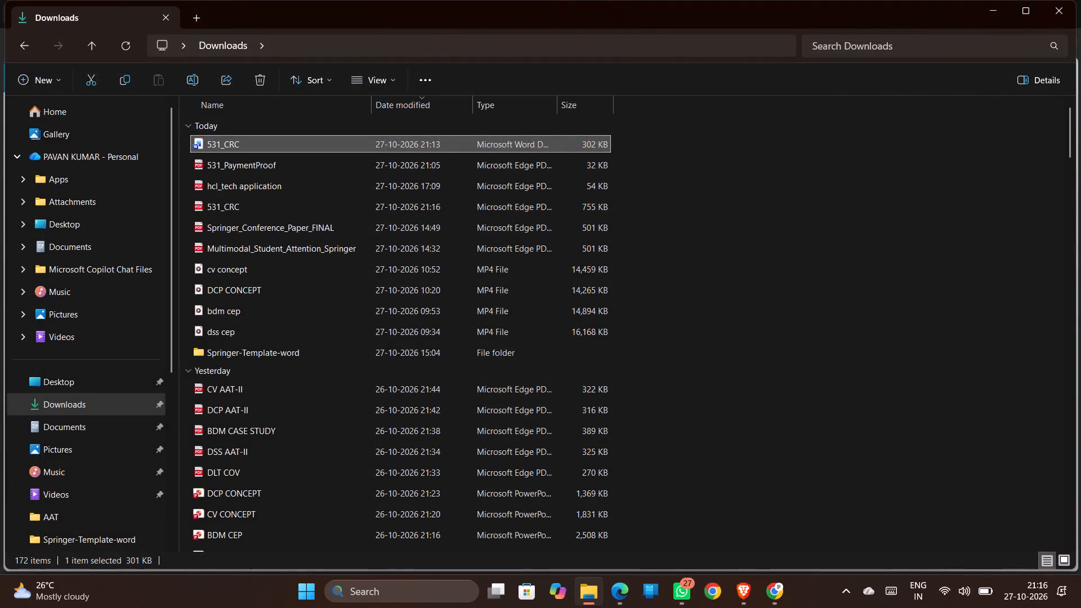
Open the newly printed 531_CRC PDF from Downloads and review its author block and following pages.
double_click(275, 209)
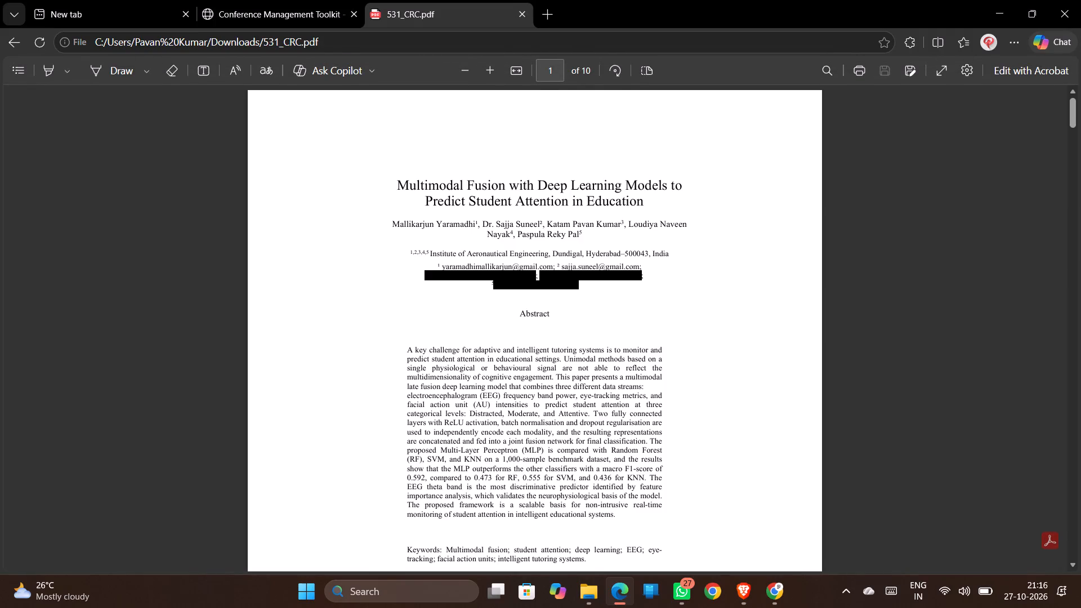
scroll(484, 311, "up", 2)
scroll(484, 311, "down", 6)
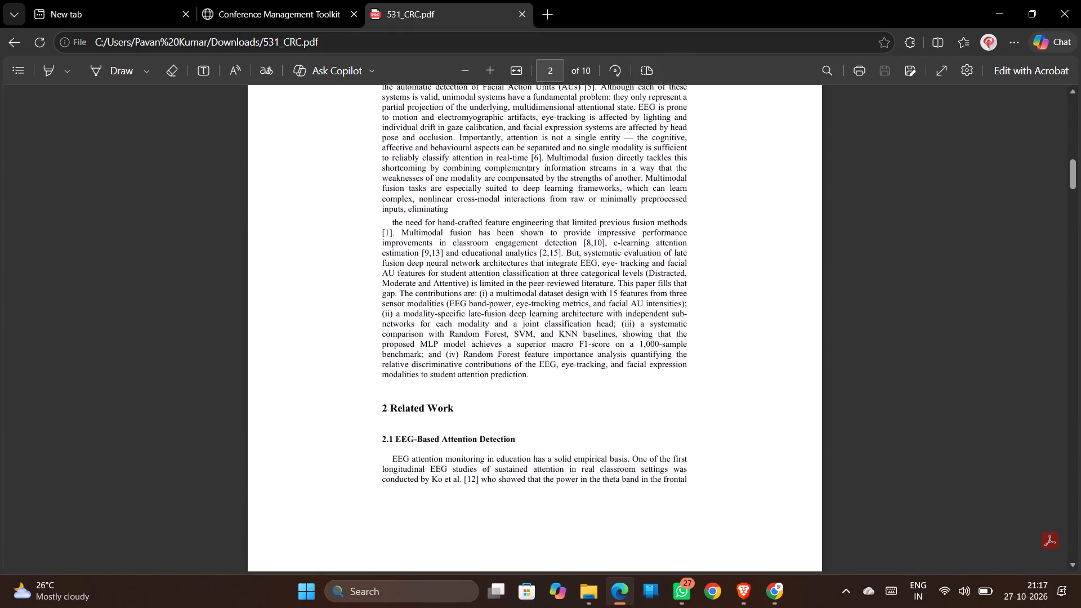
Look through the body pages of the printed 531_CRC PDF, from Related Work to the late-fusion architecture figure, checking the page layout.
scroll(484, 311, "down", 6)
scroll(484, 311, "down", 16)
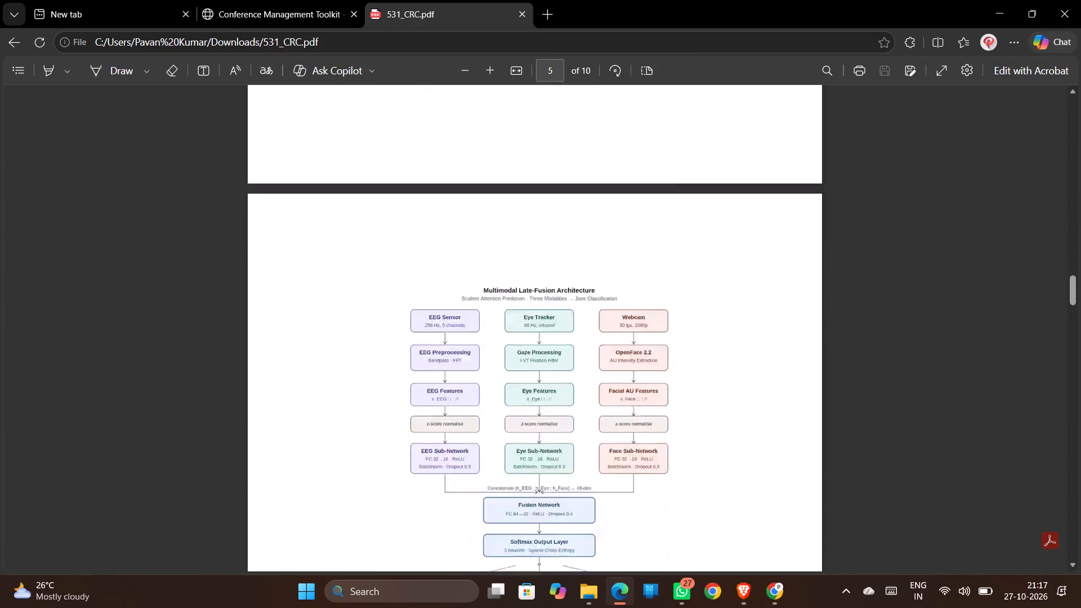
scroll(484, 311, "down", 10)
scroll(484, 311, "up", 20)
scroll(484, 311, "up", 8)
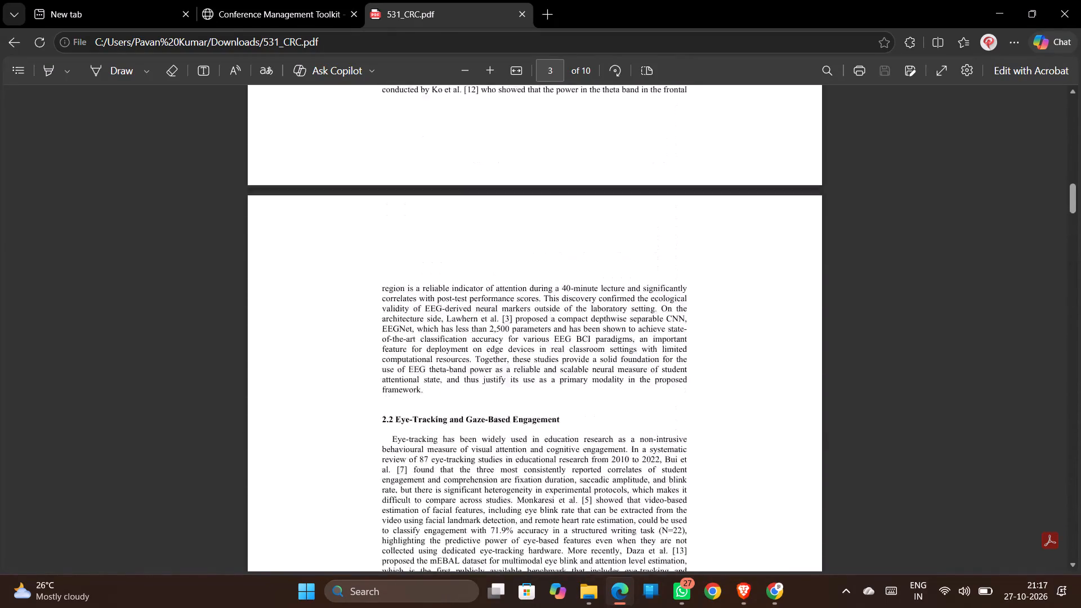
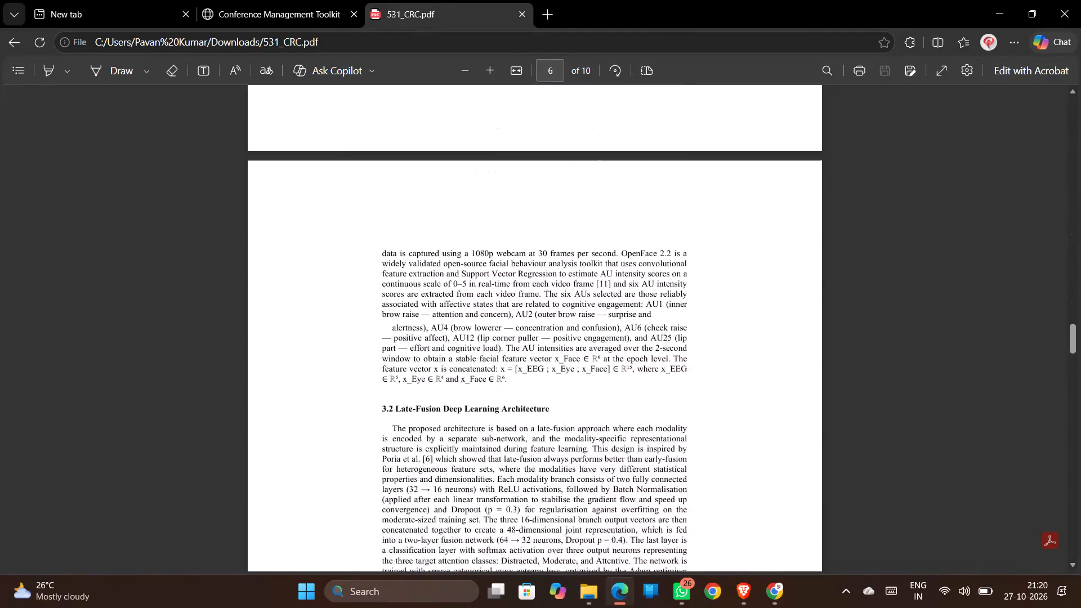
Continue reviewing the layout and text of the middle pages of the 531_CRC PDF.
scroll(541, 417, "down", 6)
scroll(541, 417, "up", 20)
scroll(541, 417, "up", 6)
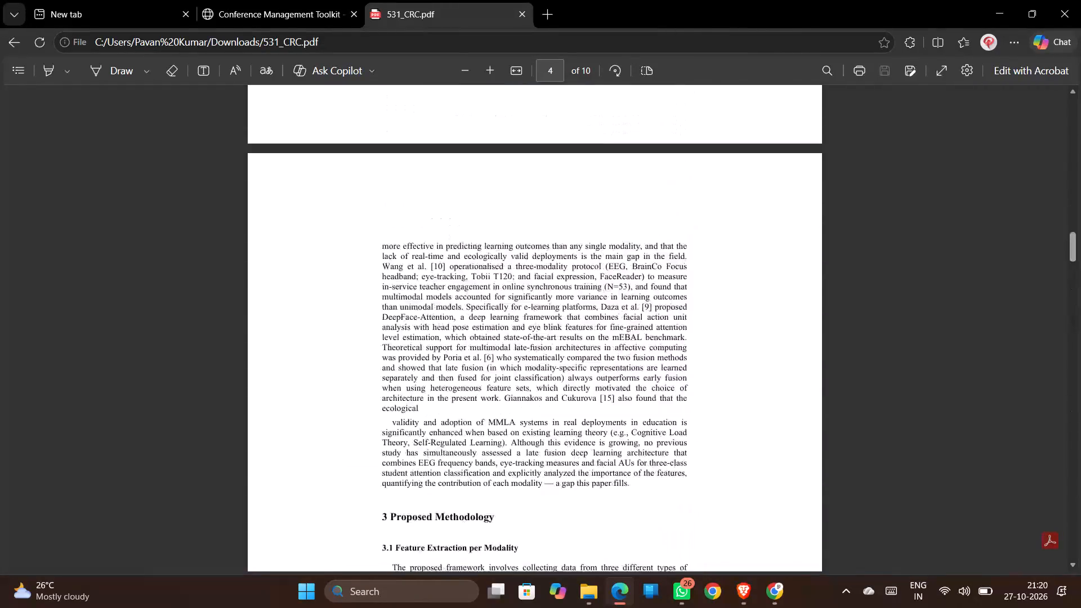
Switch to the Downloads folder in File Explorer, where the 531_CRC files are stored.
left_click(597, 607)
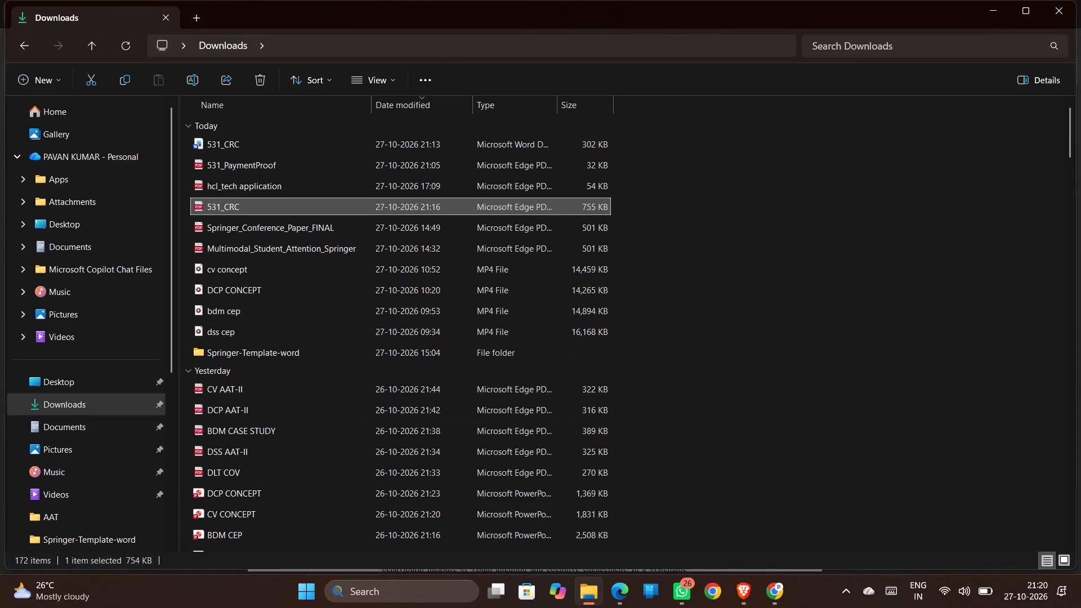
Open the 531_CRC Word document from Downloads, review its author block, results table and figure pages, and close the document and Downloads window.
double_click(279, 147)
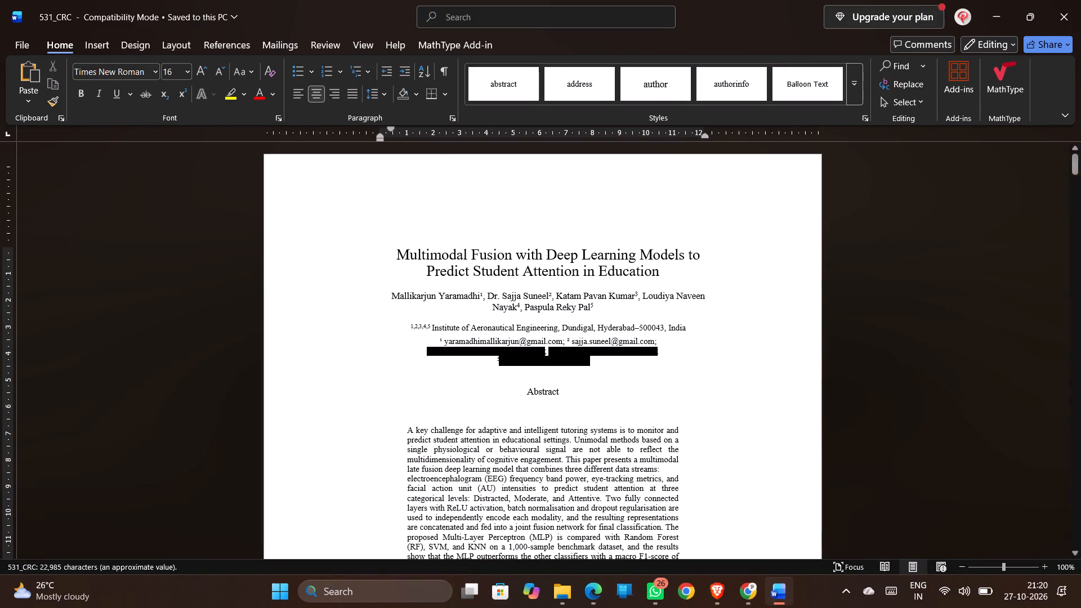
scroll(337, 243, "down", 13)
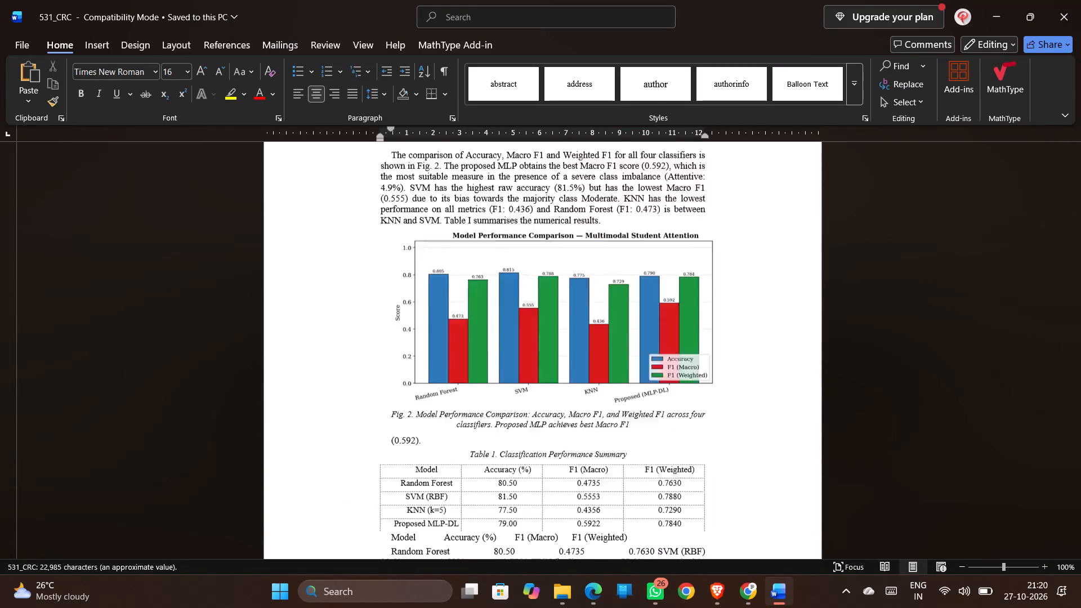
left_click(163, 330)
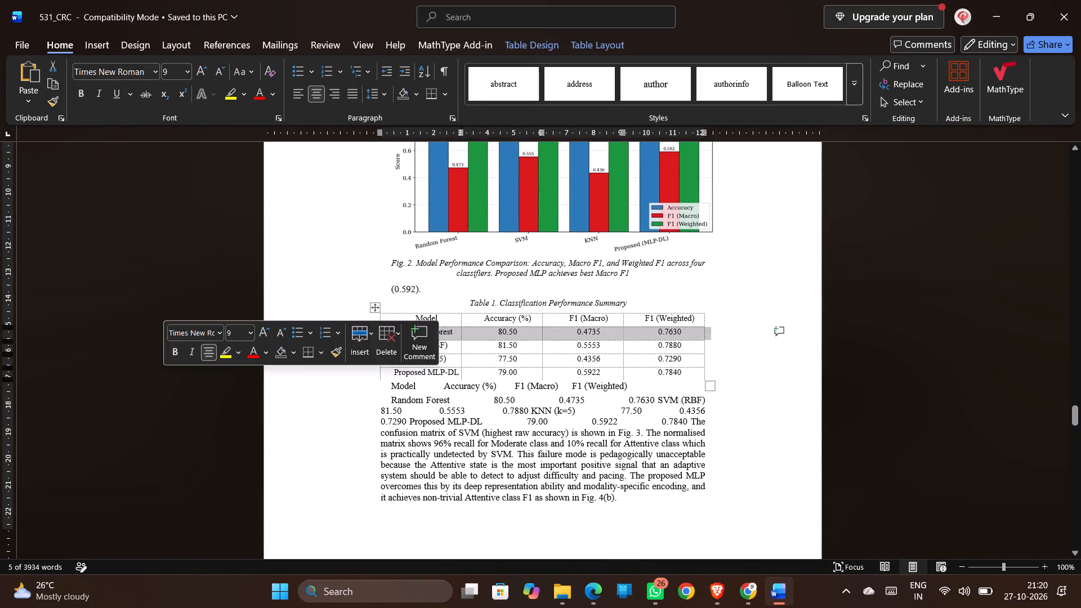
left_click(330, 503)
scroll(255, 418, "down", 3)
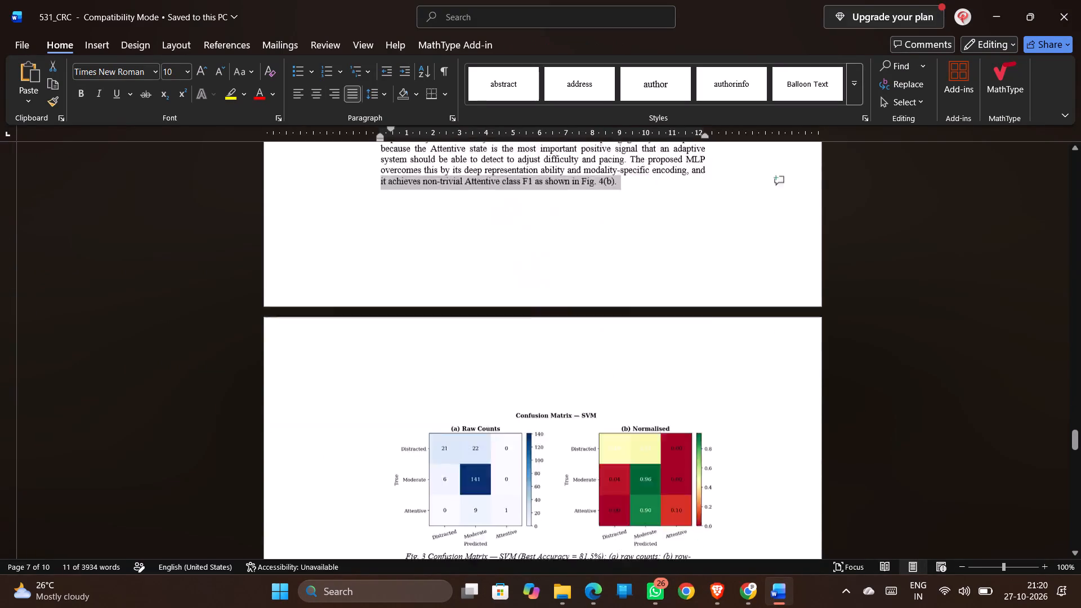
scroll(255, 418, "down", 12)
scroll(255, 418, "up", 6)
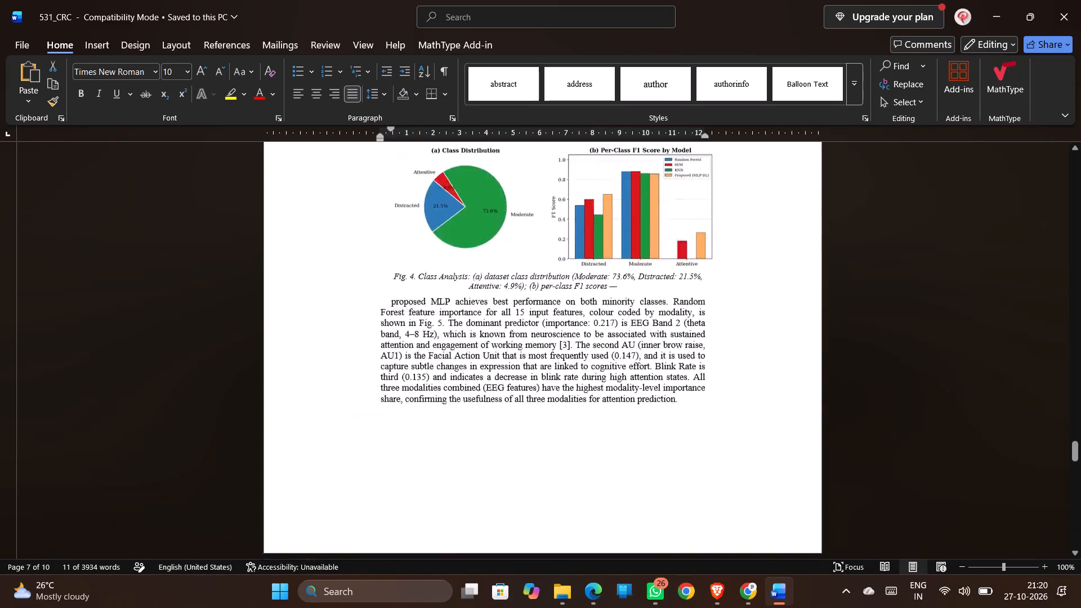
scroll(255, 418, "up", 11)
left_click(1080, 9)
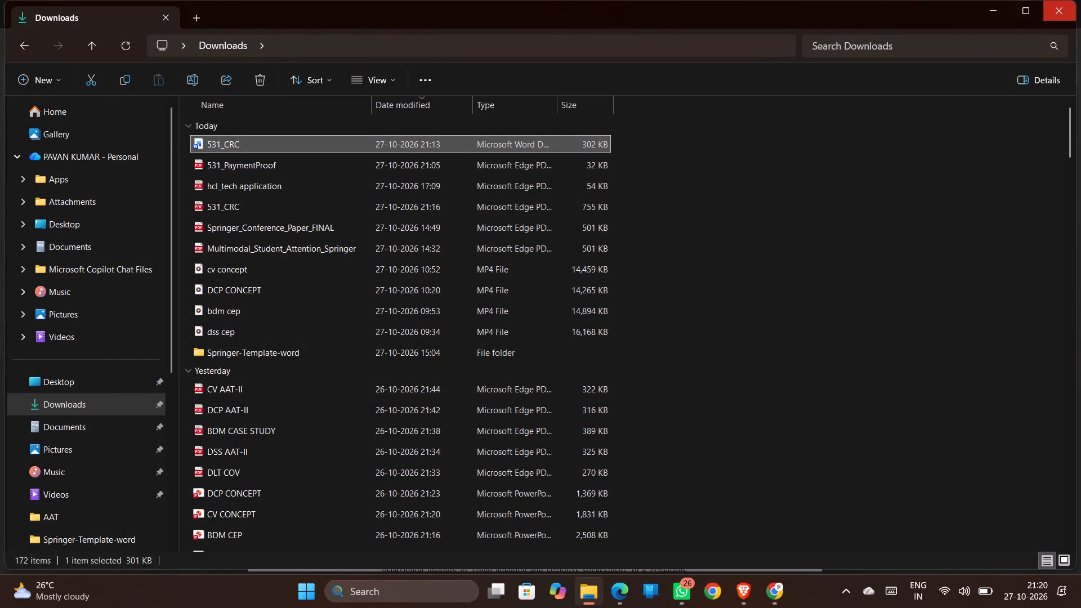
left_click(1057, 7)
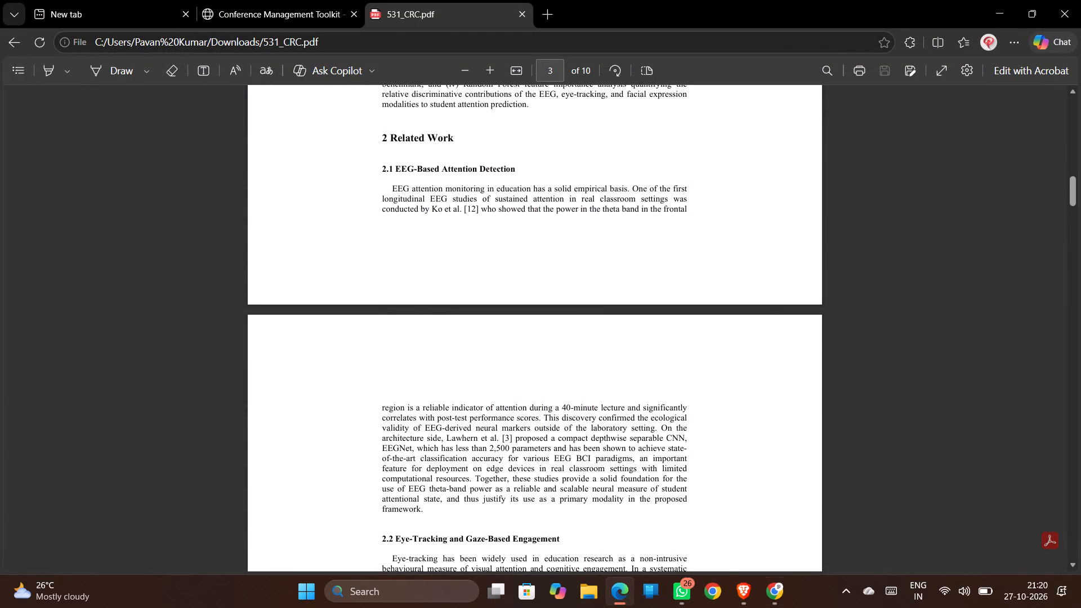
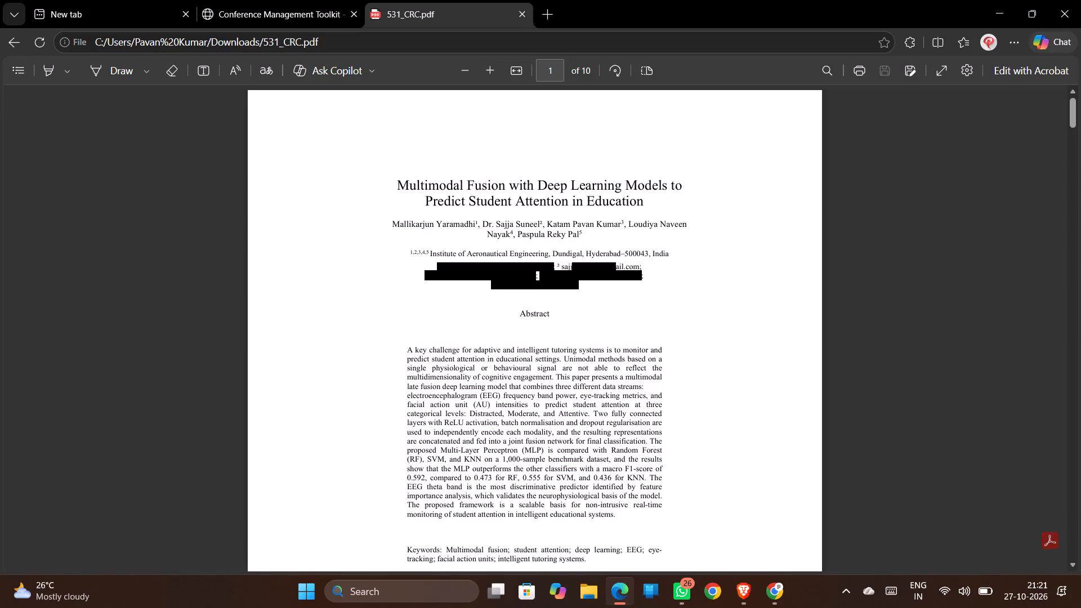
Copy the full author block, including names, affiliation and e-mail lines, from the first page of the 531_CRC PDF.
left_click_drag(391, 224, 407, 226)
left_click_drag(407, 226, 605, 293)
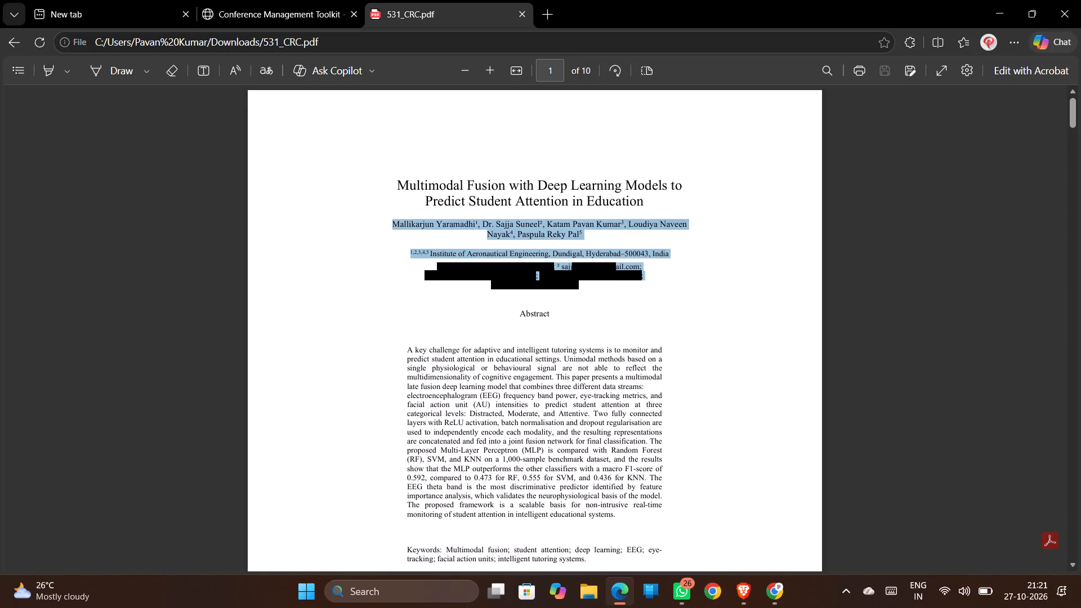
key("ctrl+c")
left_click(605, 293)
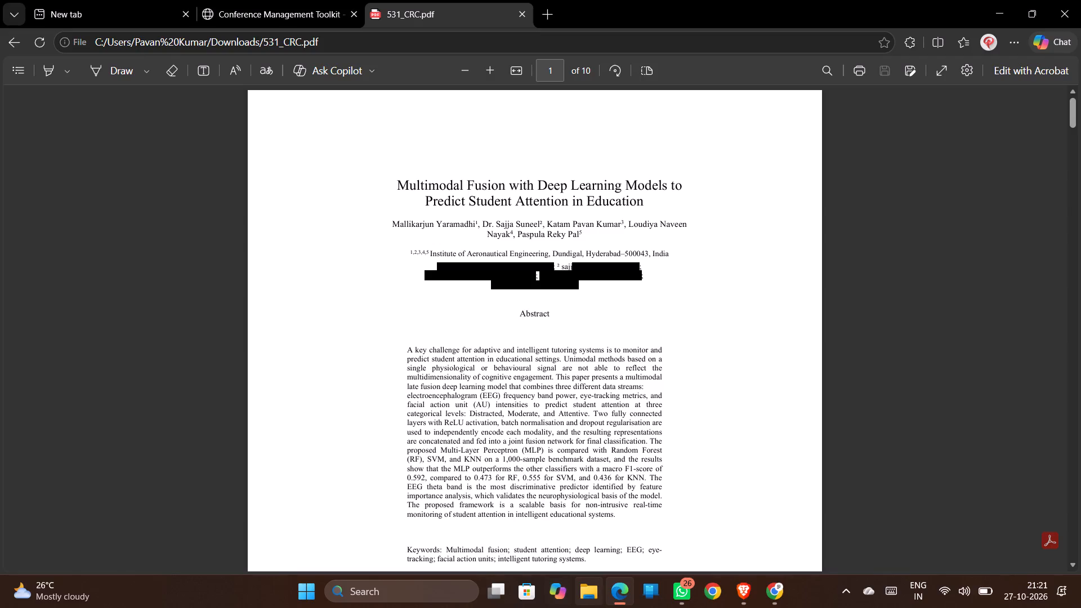